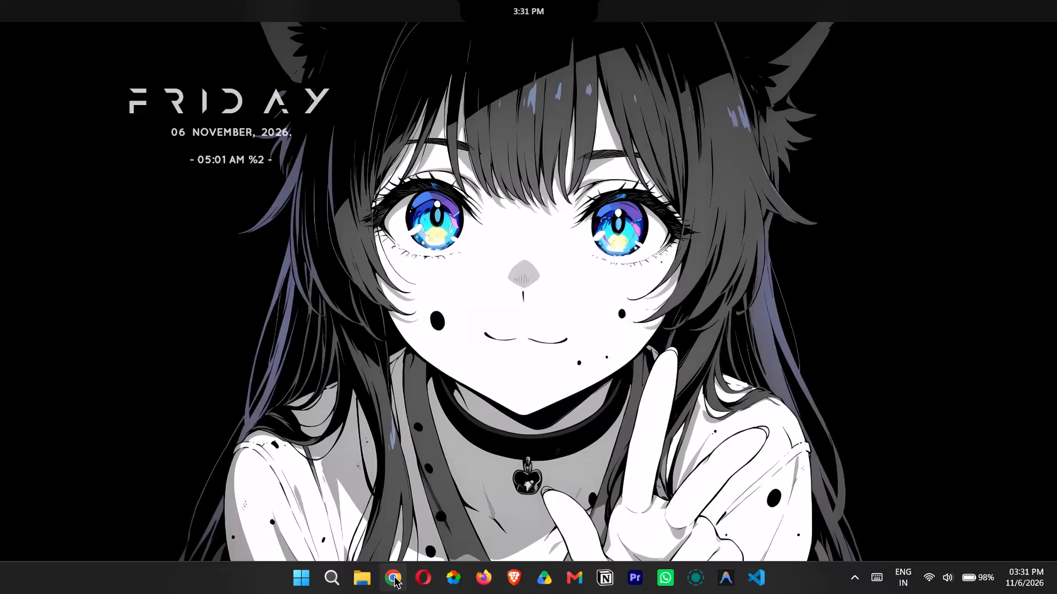
In the first listed Chrome profile, close the search tab about adding an adjustment layer and view the VidoGrid video history.
left_click(395, 576)
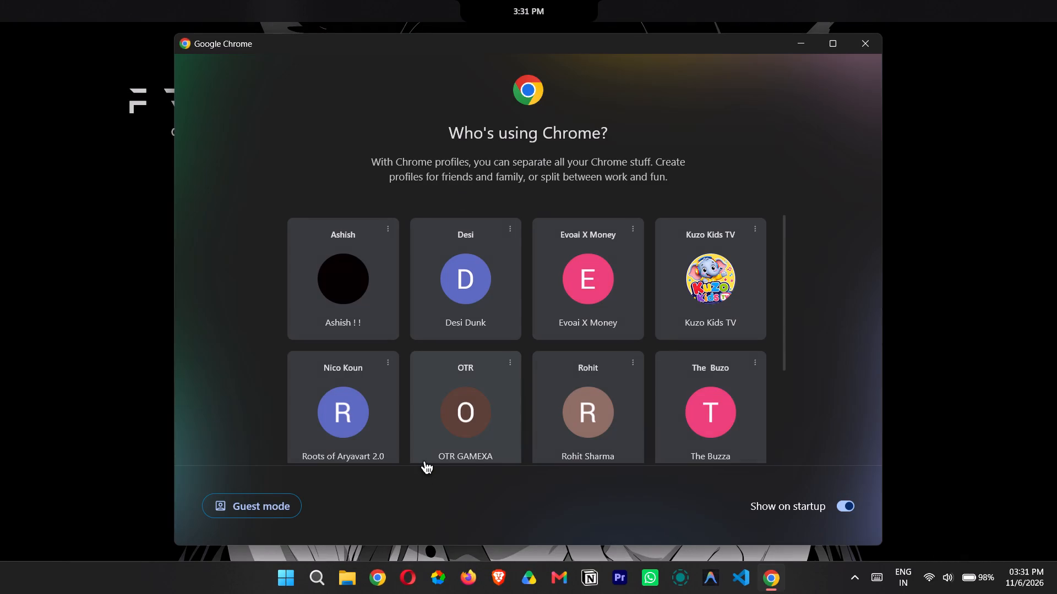
left_click(377, 277)
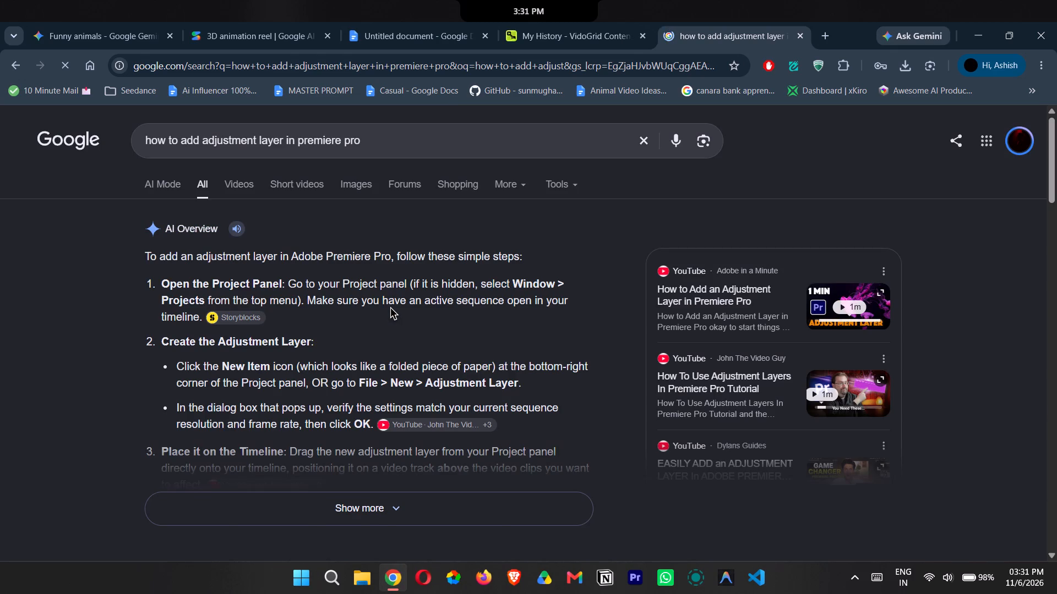
left_click(802, 37)
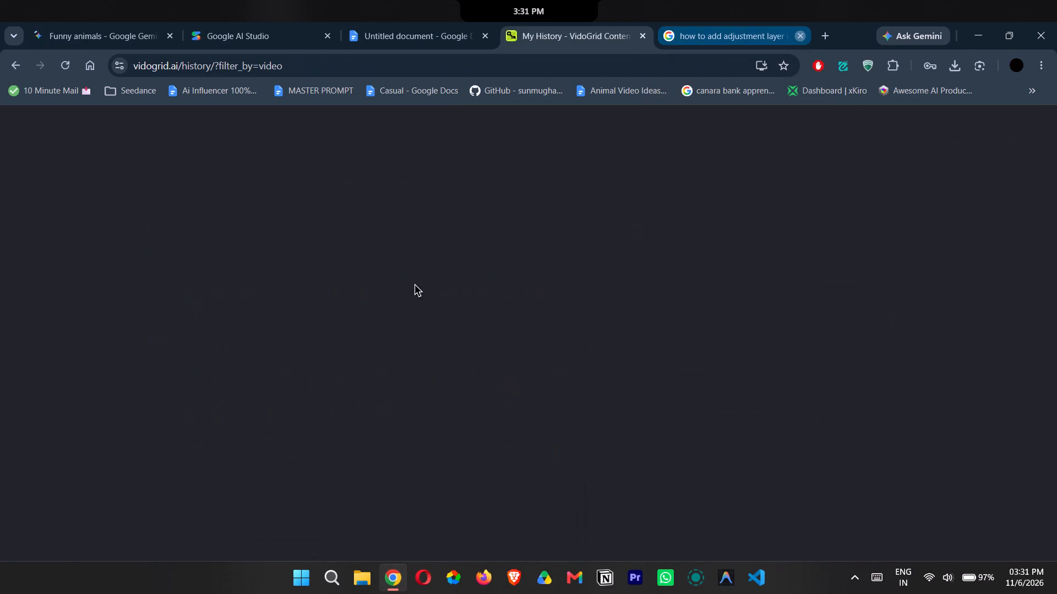
left_click(703, 167)
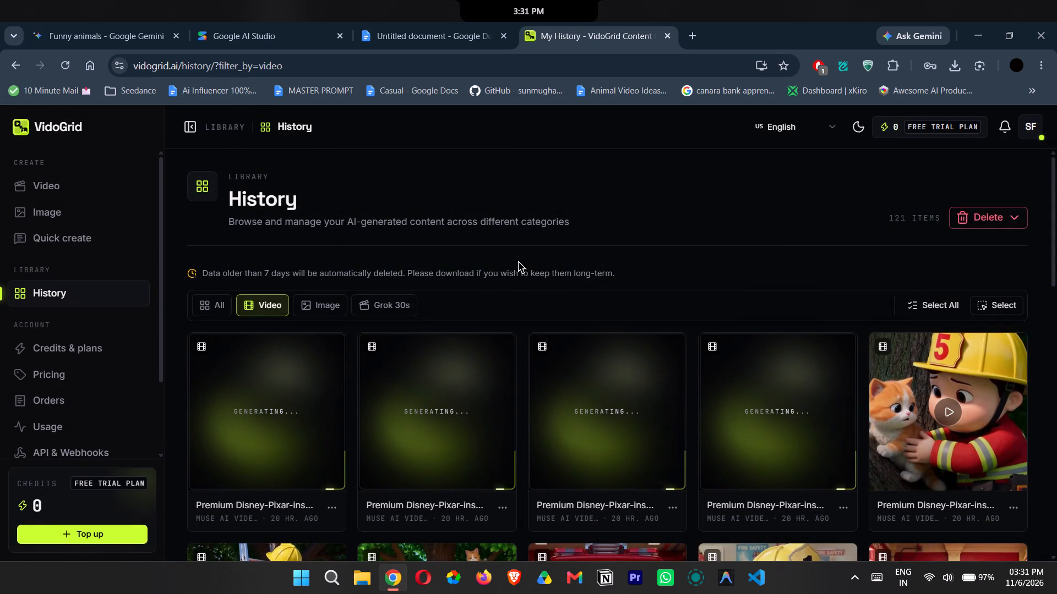
scroll(517, 260, "down", 1)
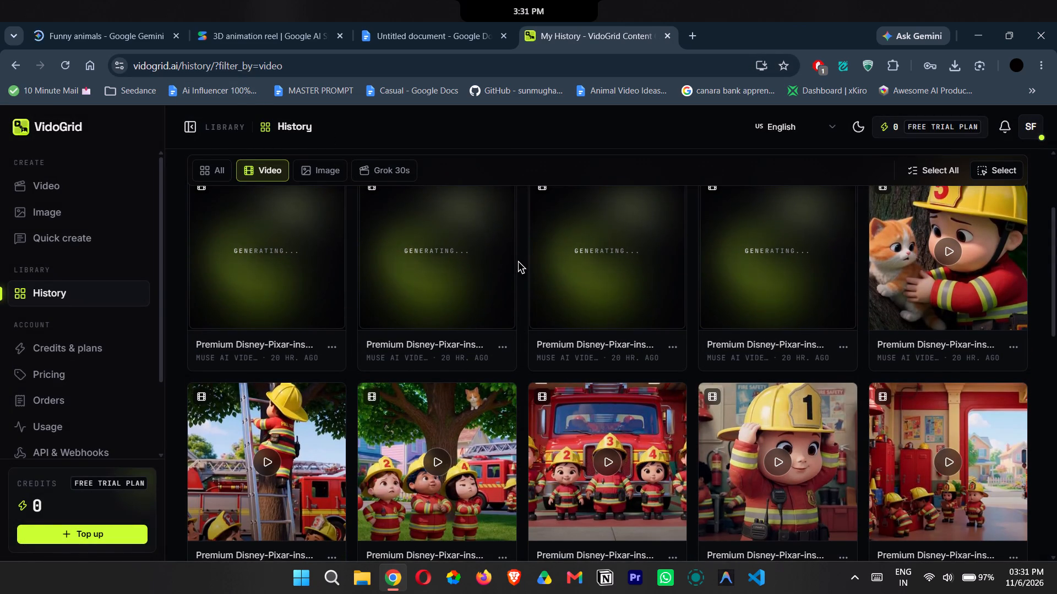
scroll(517, 258, "up", 2)
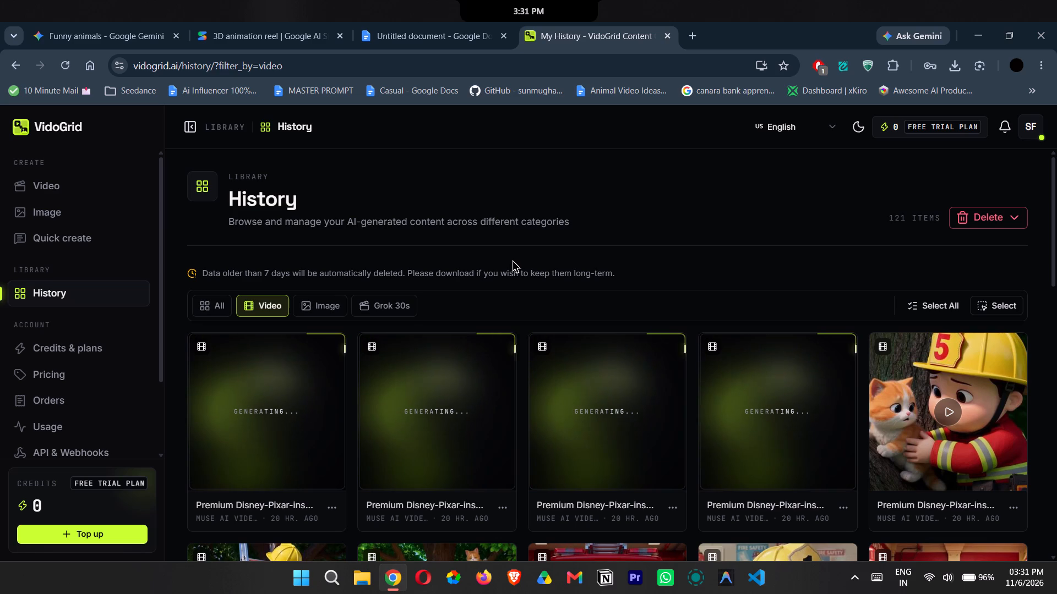
Switch to Adobe Premiere Pro 2025.
left_click(634, 580)
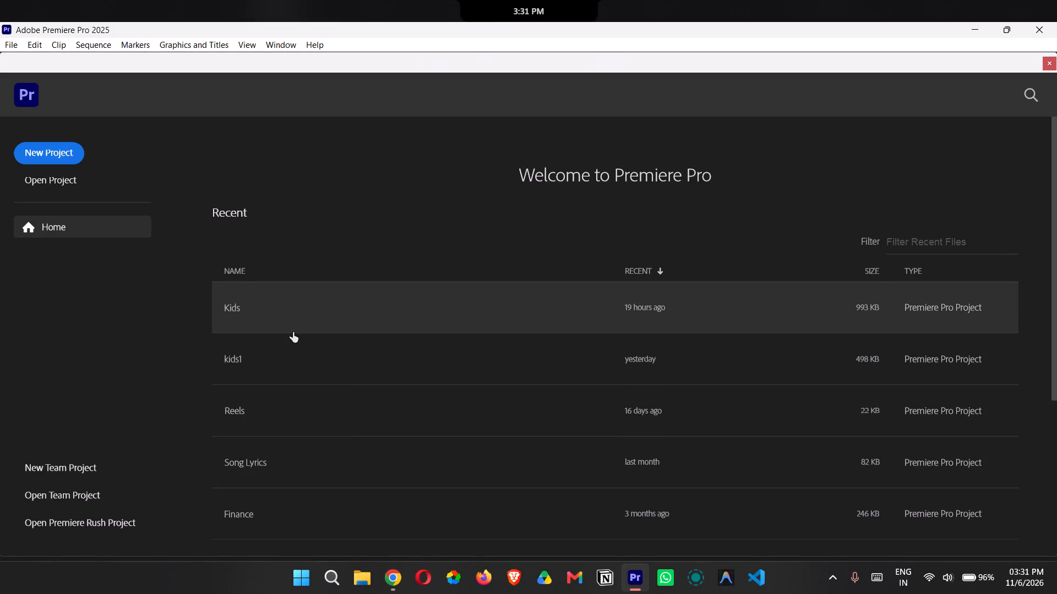
Open the recent project kids1.
left_click(248, 361)
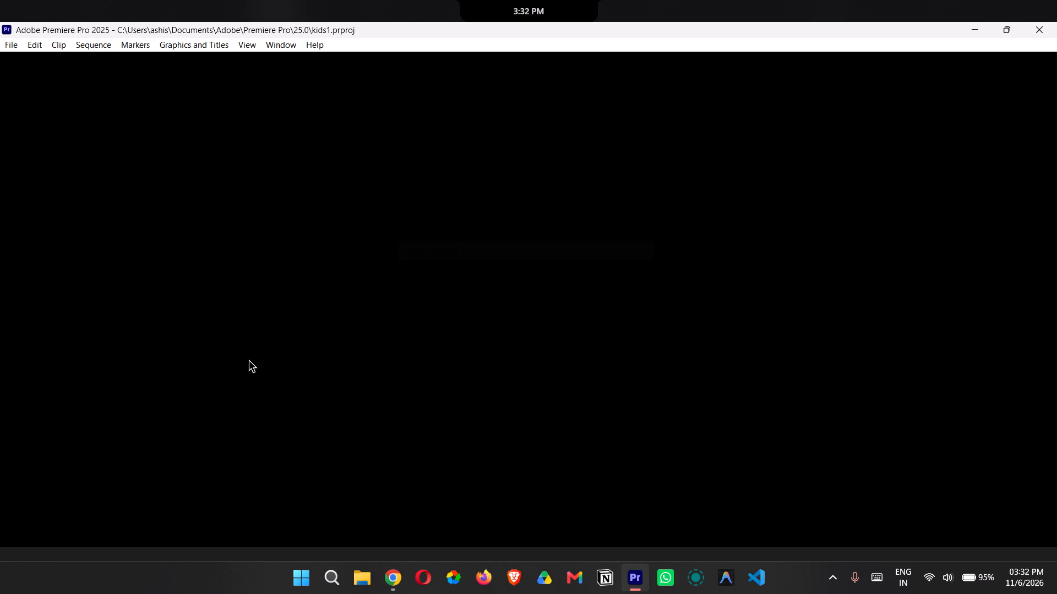
Switch to Opera to view the YouTube Studio channel content, close the browser and return to Premiere Pro.
left_click(423, 576)
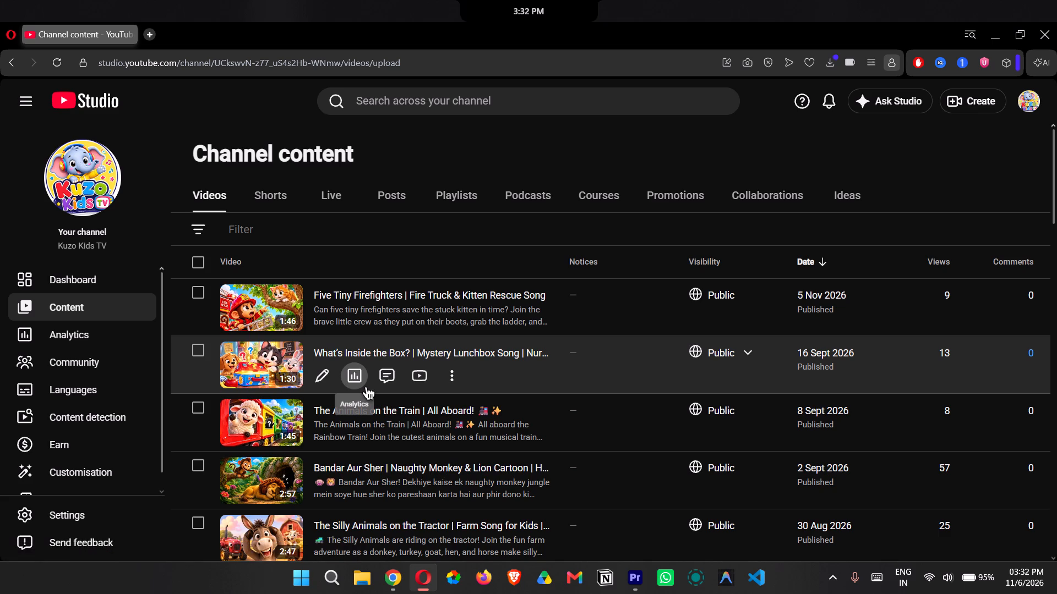
left_click(1049, 29)
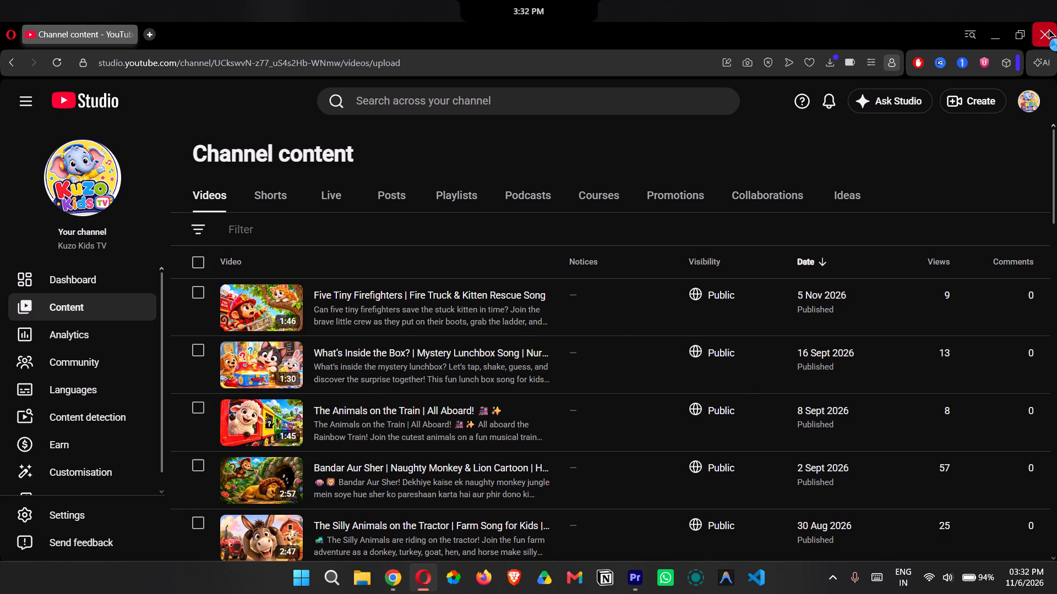
left_click(849, 466)
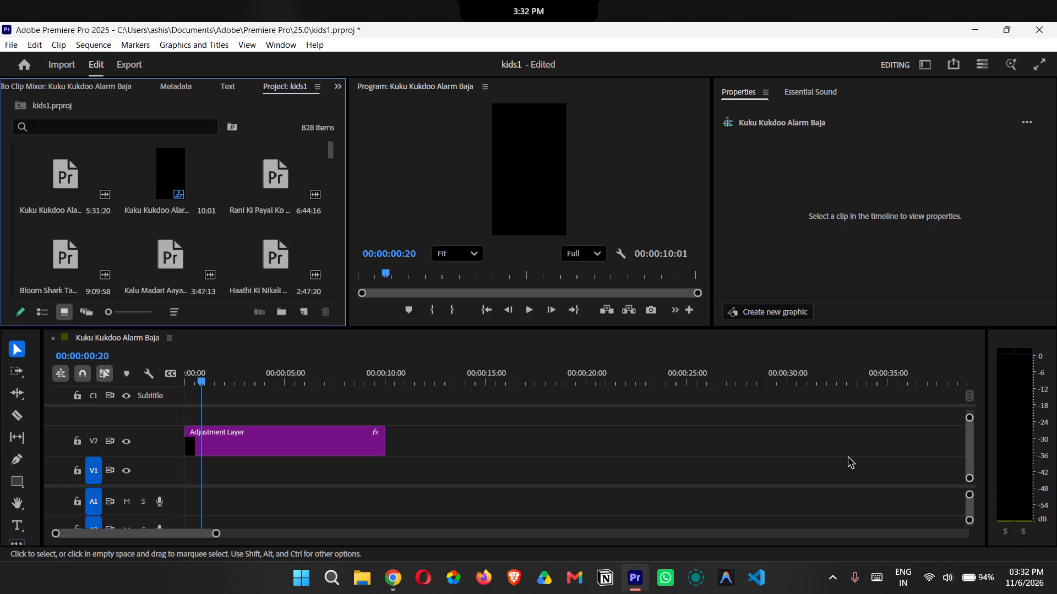
From File Explorer's Pictures > Facebook > Reels > Wild LOL's folder, place 20261103_115112_0_UTC_0.mp4 at the start of tracks V1 and A1.
left_click(362, 578)
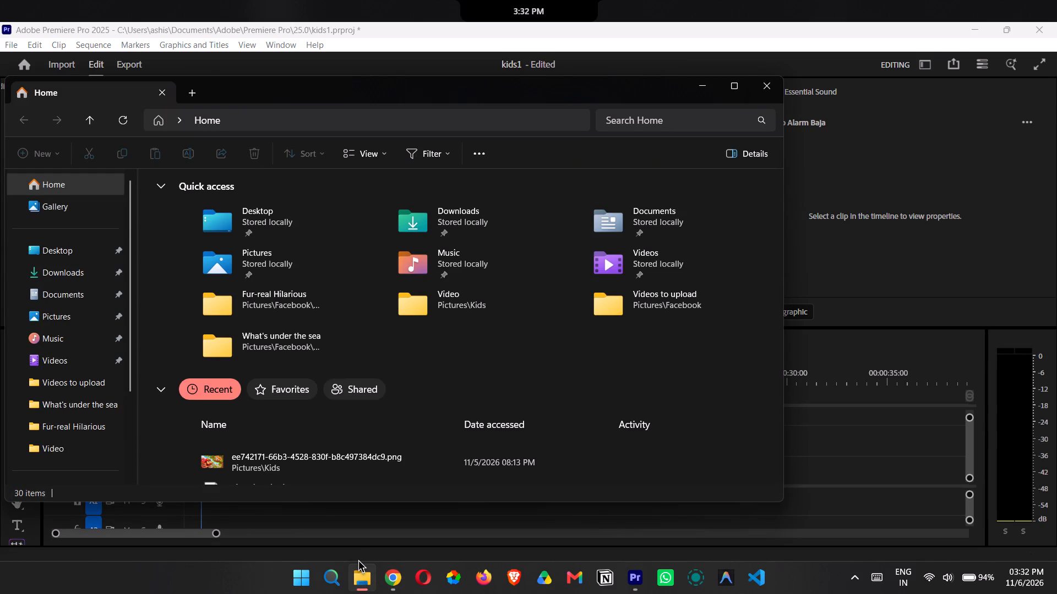
left_click(60, 400)
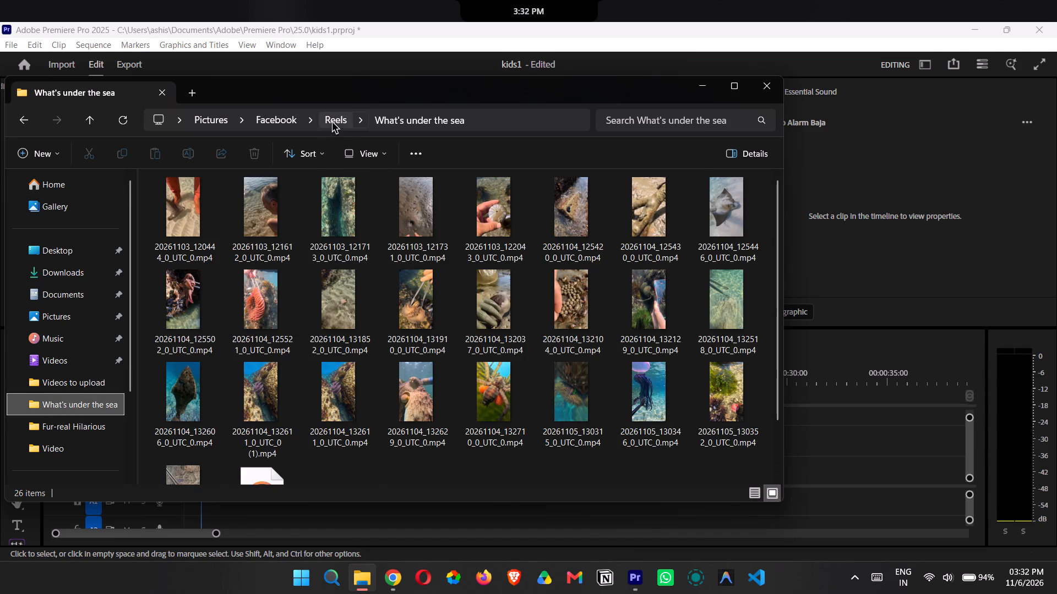
left_click(340, 118)
double_click(749, 222)
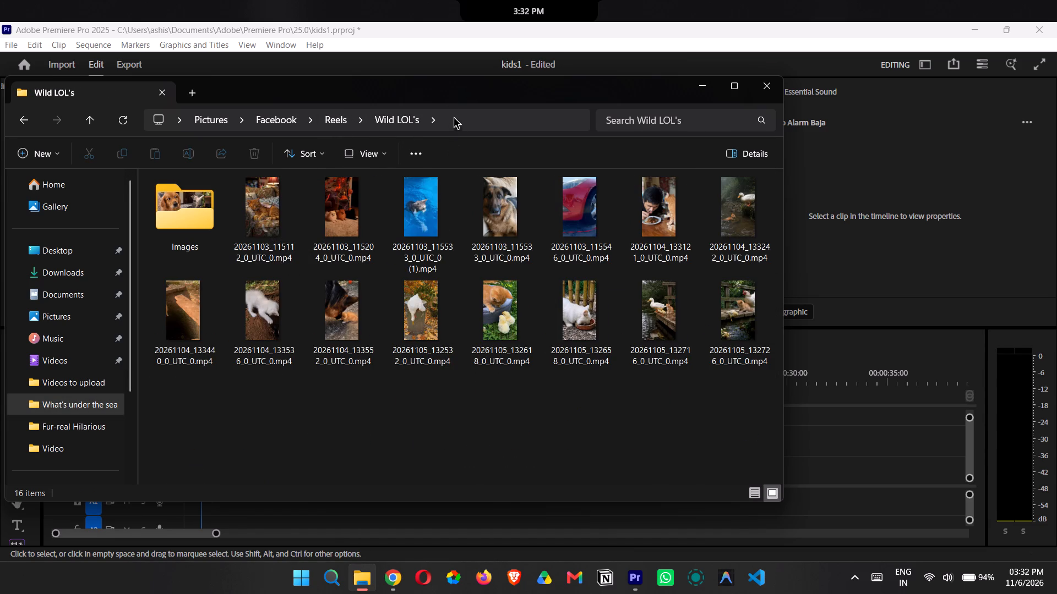
left_click_drag(455, 98, 577, 40)
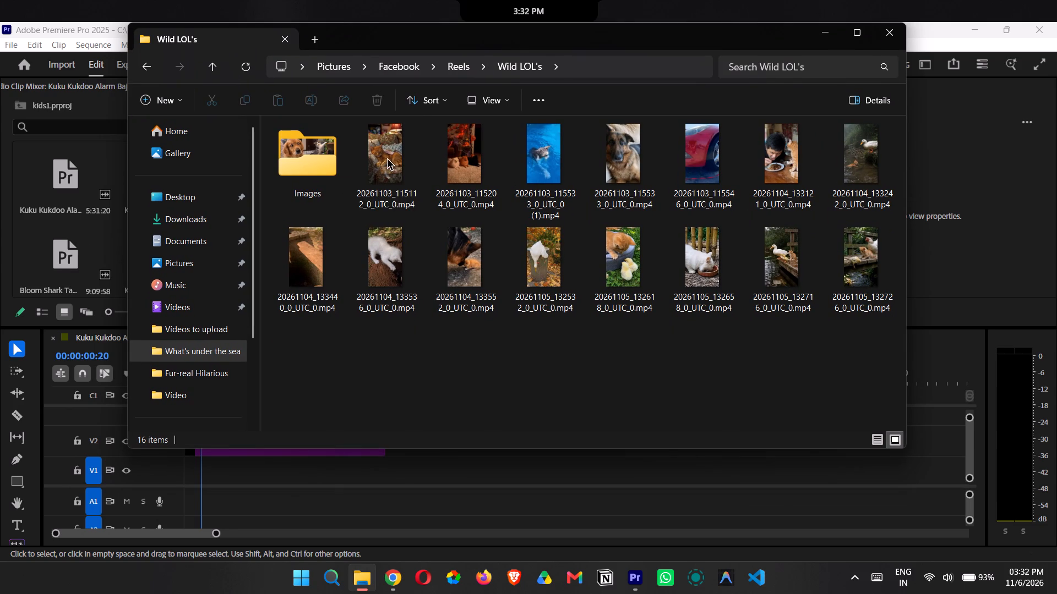
left_click_drag(387, 157, 170, 503)
Make the new V1 clip fill the vertical frame at 150% scale and adjust its audio properties.
left_click(350, 472)
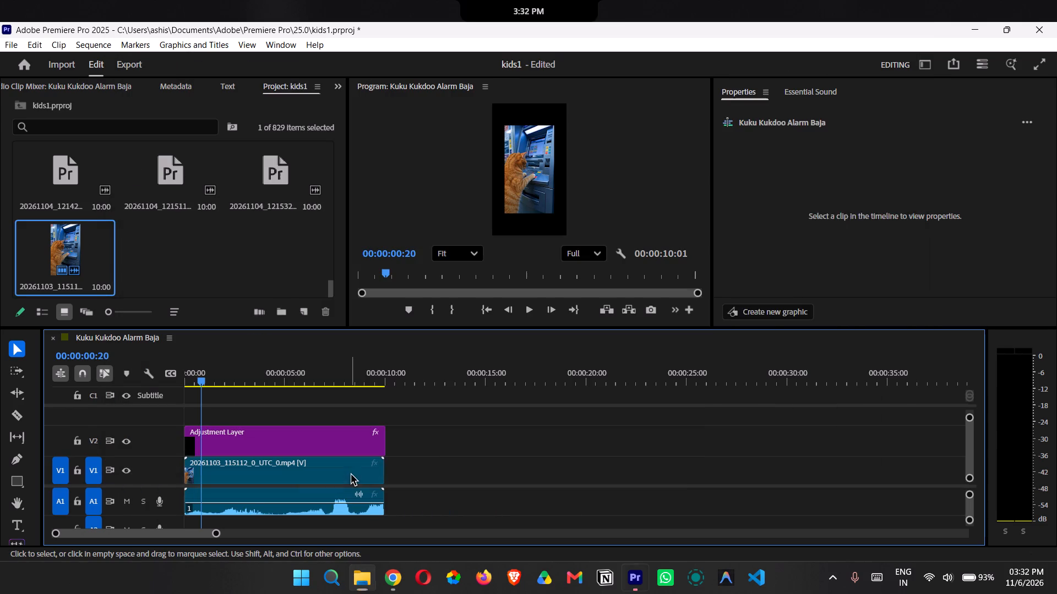
left_click(754, 173)
scroll(804, 214, "down", 6)
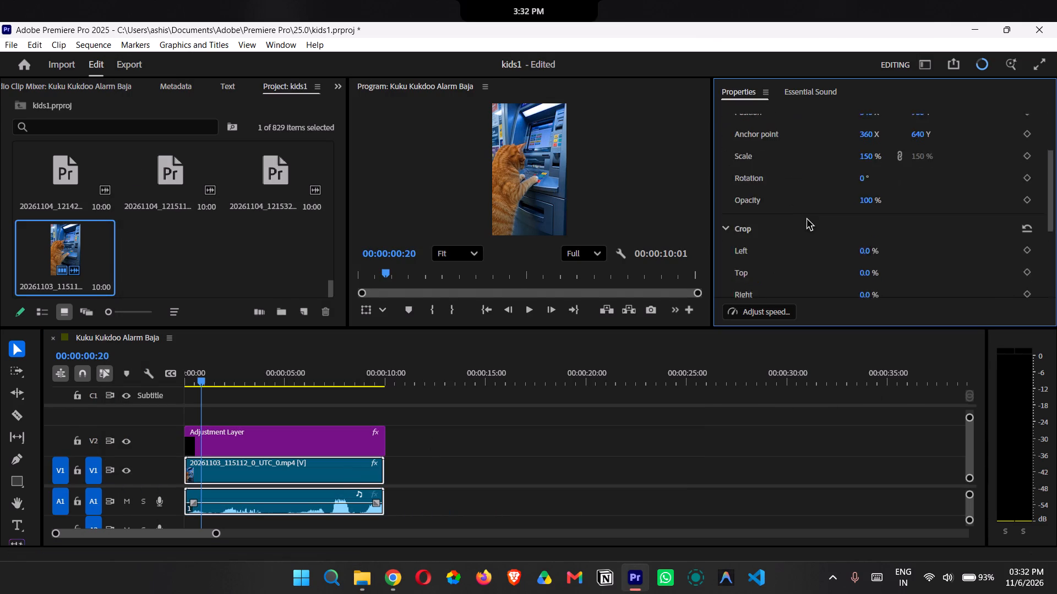
scroll(806, 217, "down", 8)
left_click(929, 270)
Quick-export the sequence as a video named sequence-01 in the Videos to upload folder.
left_click(957, 63)
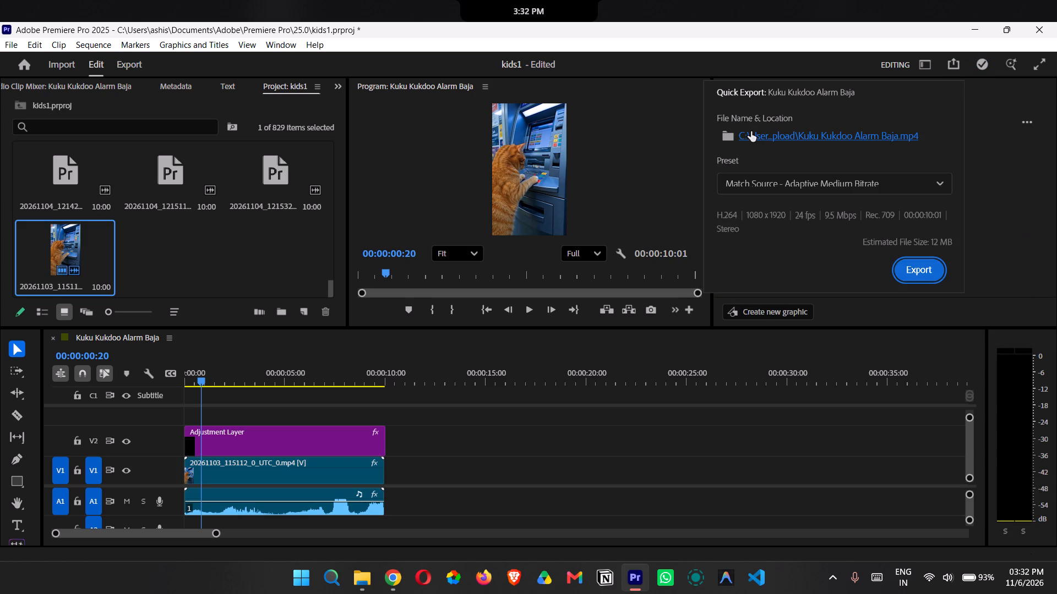
left_click(751, 131)
scroll(271, 172, "down", 2)
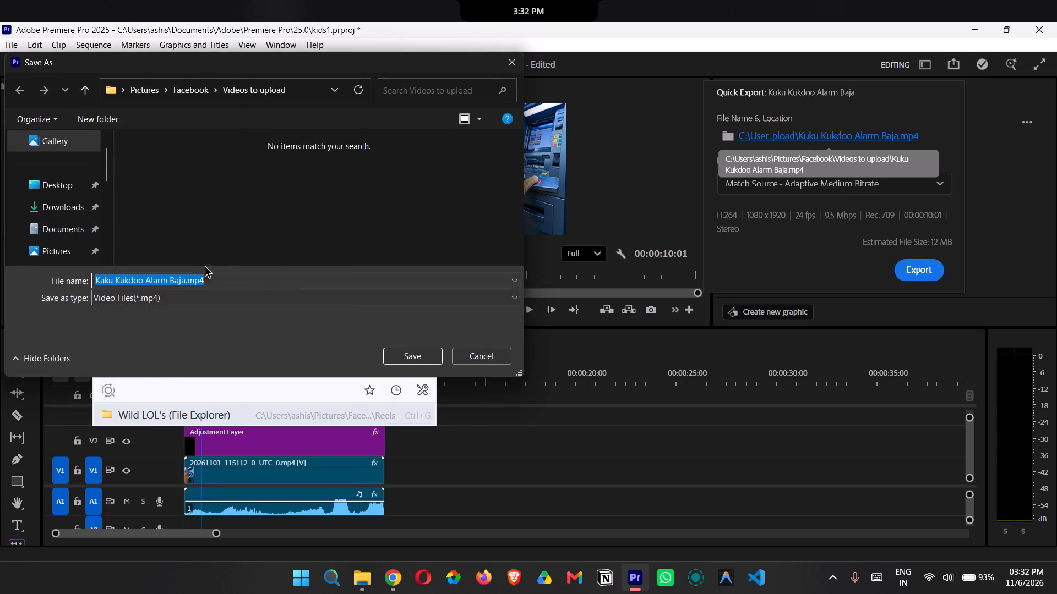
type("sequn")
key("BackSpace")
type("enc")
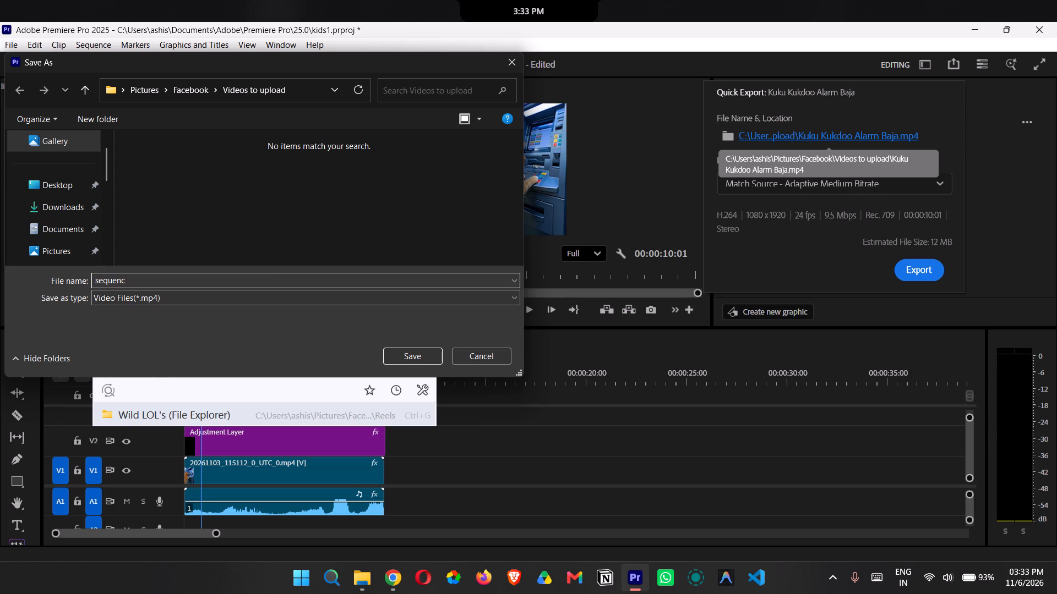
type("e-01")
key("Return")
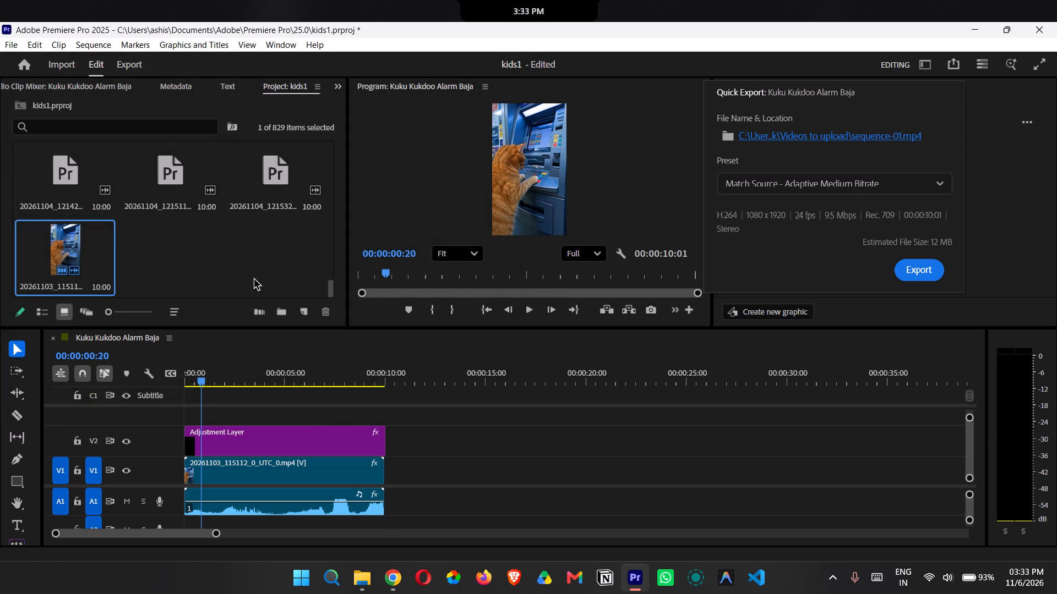
left_click(910, 269)
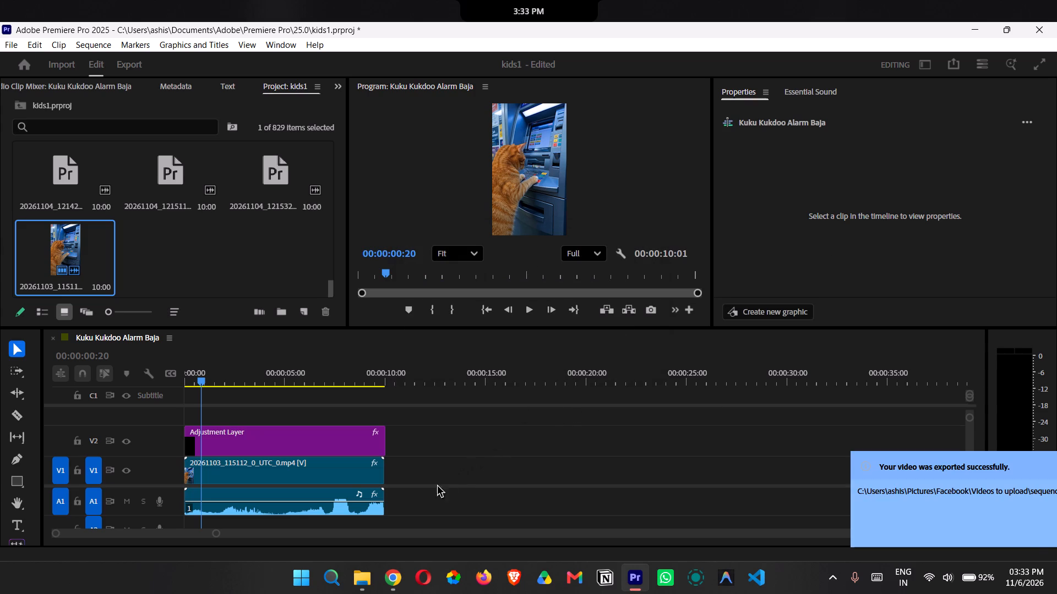
Replace the clip under the adjustment layer with 20261103_115204_0_UTC_0.mp4 from the Wild LOL's folder, starting at the beginning of the sequence.
left_click_drag(503, 469, 230, 506)
key("BackSpace")
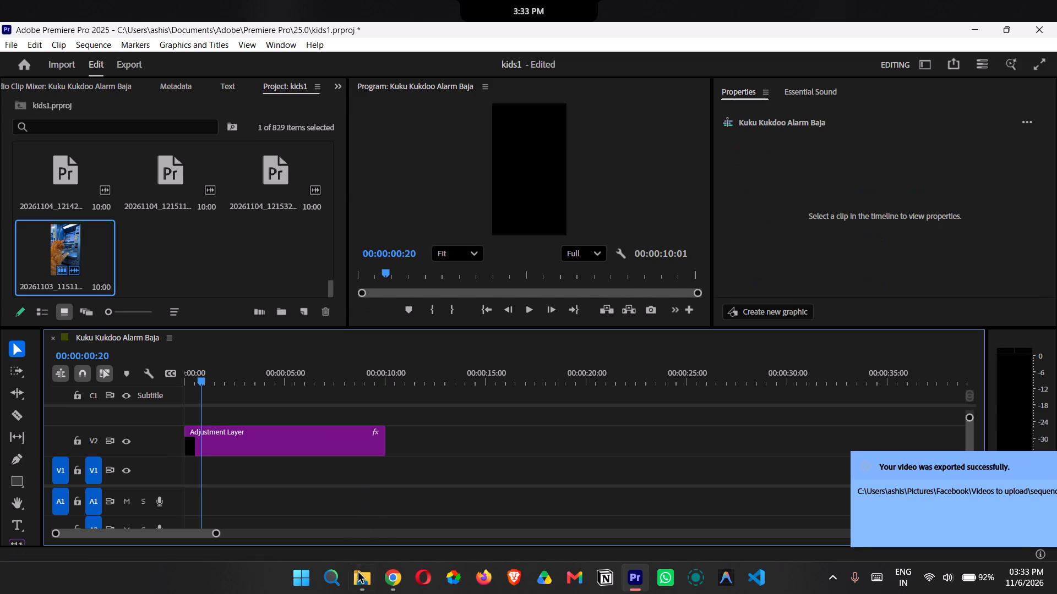
left_click(356, 576)
left_click_drag(457, 177, 199, 485)
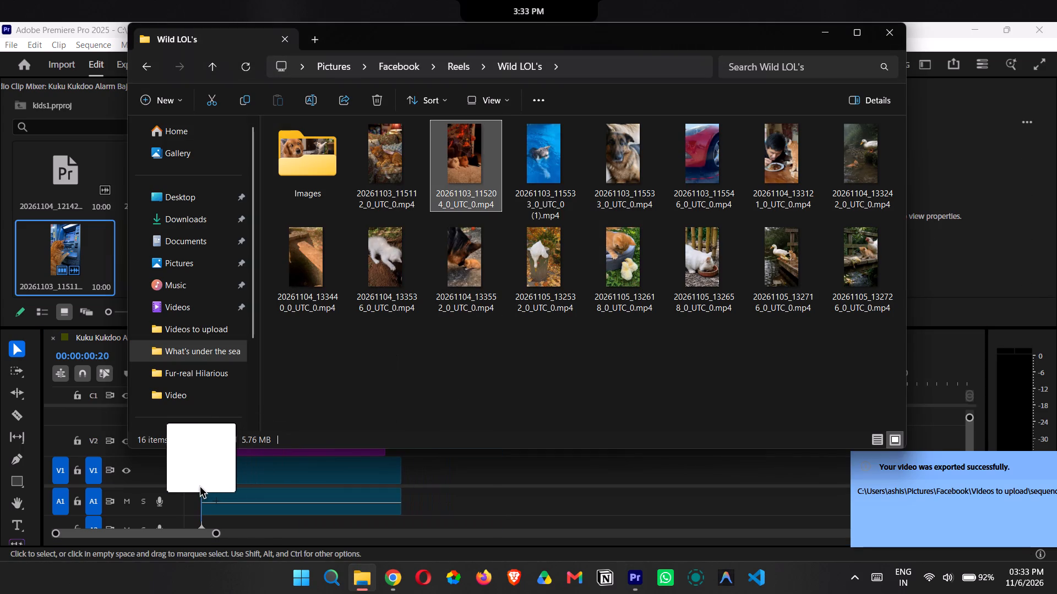
left_click_drag(199, 485, 172, 484)
left_click(307, 477)
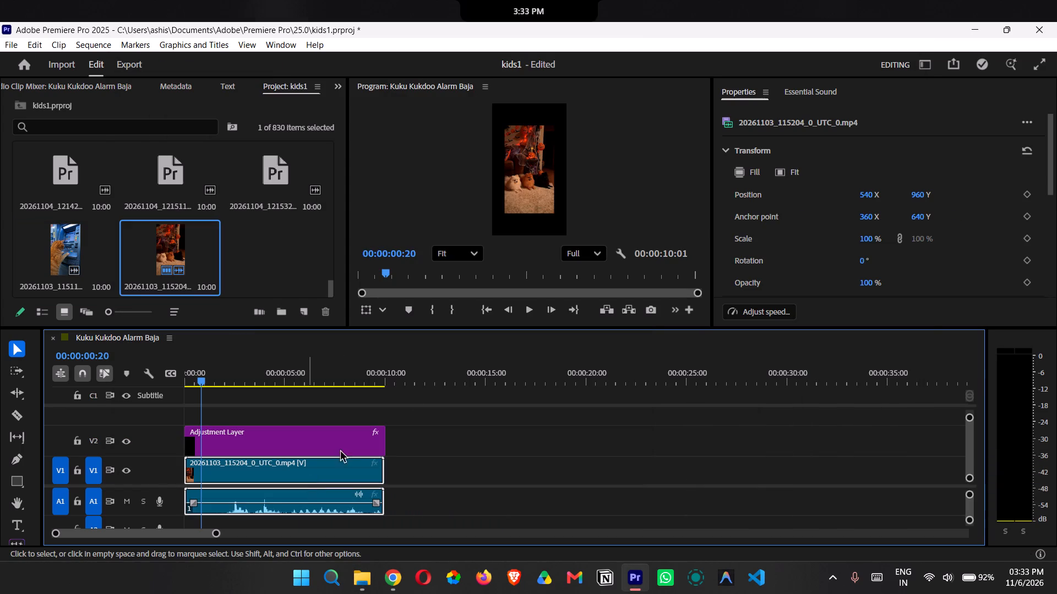
Scale the 20261103_115204_0_UTC_0.mp4 clip to fill the frame and set its audio volume to 3.5 dB.
left_click(744, 172)
scroll(789, 233, "down", 7)
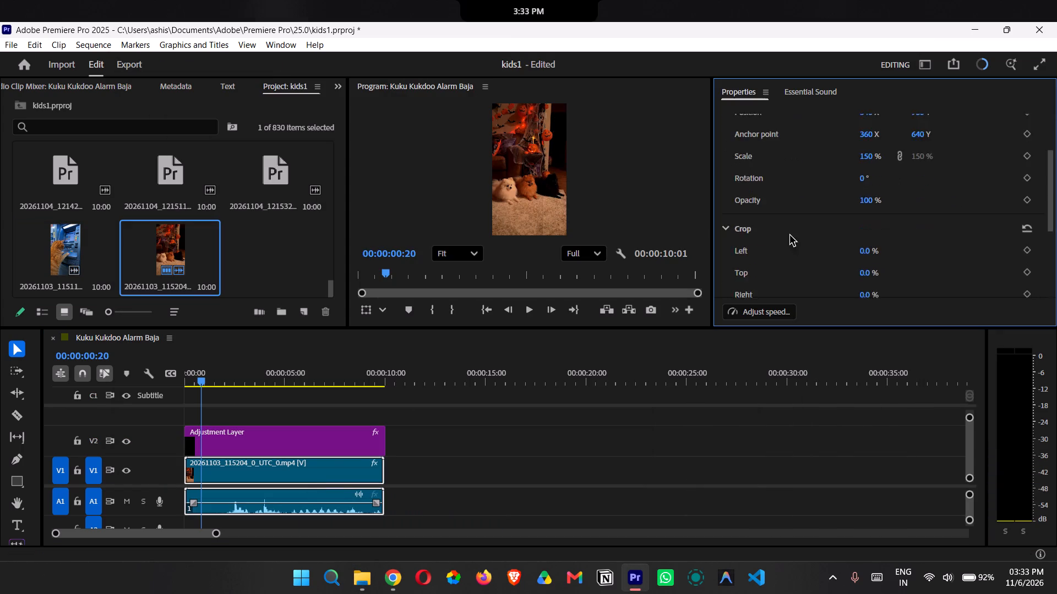
scroll(789, 233, "down", 6)
left_click(930, 274)
left_click(929, 278)
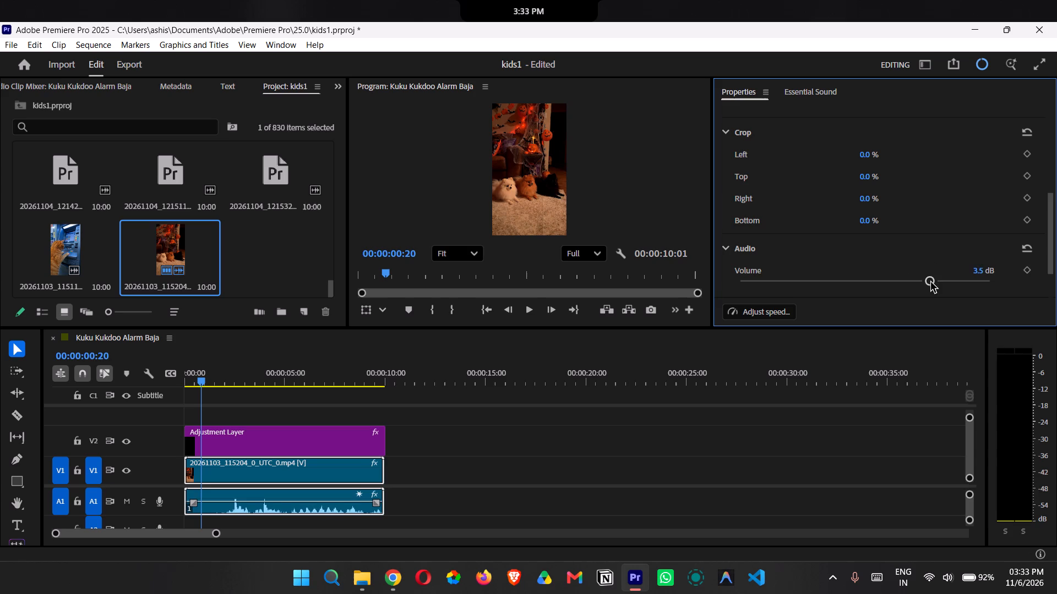
Quick-export the sequence as sequence-02.mp4 in the Videos to upload folder.
left_click(955, 68)
left_click_drag(849, 135, 841, 141)
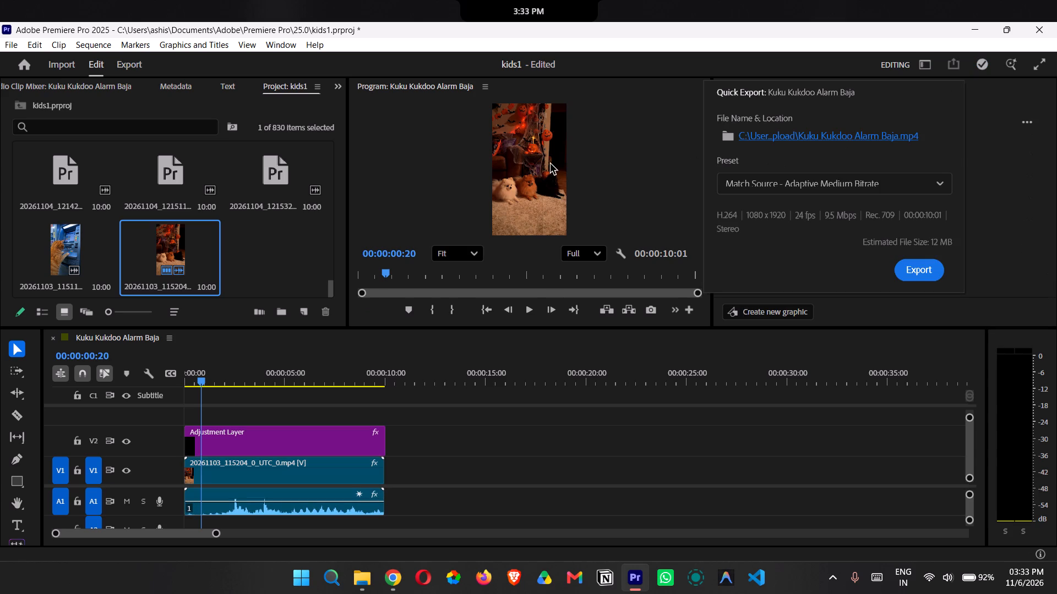
left_click(177, 172)
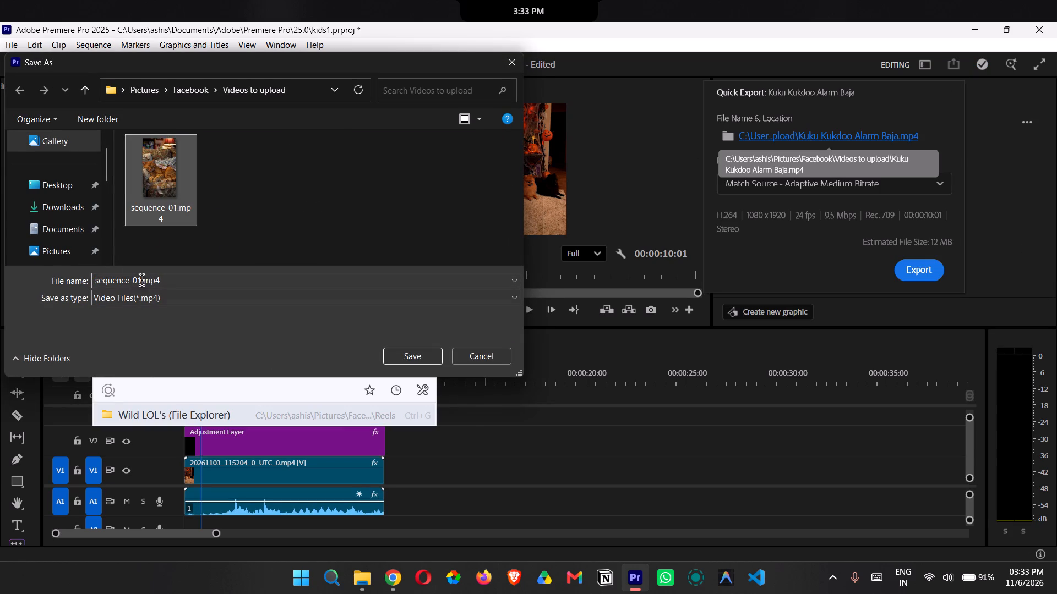
triple_click(142, 280)
key("BackSpace")
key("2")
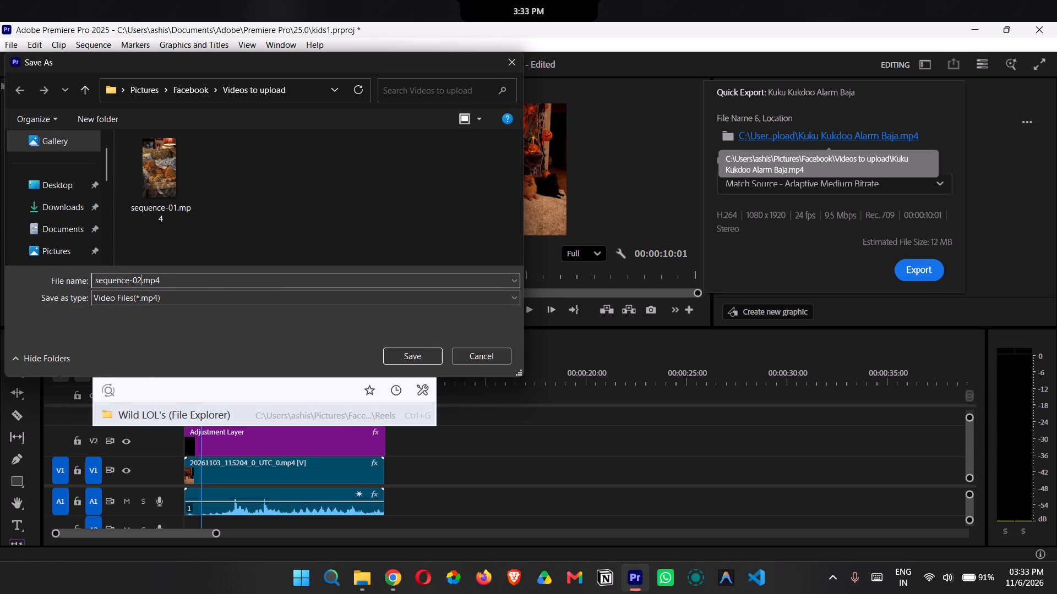
key("Return")
left_click_drag(903, 274, 908, 273)
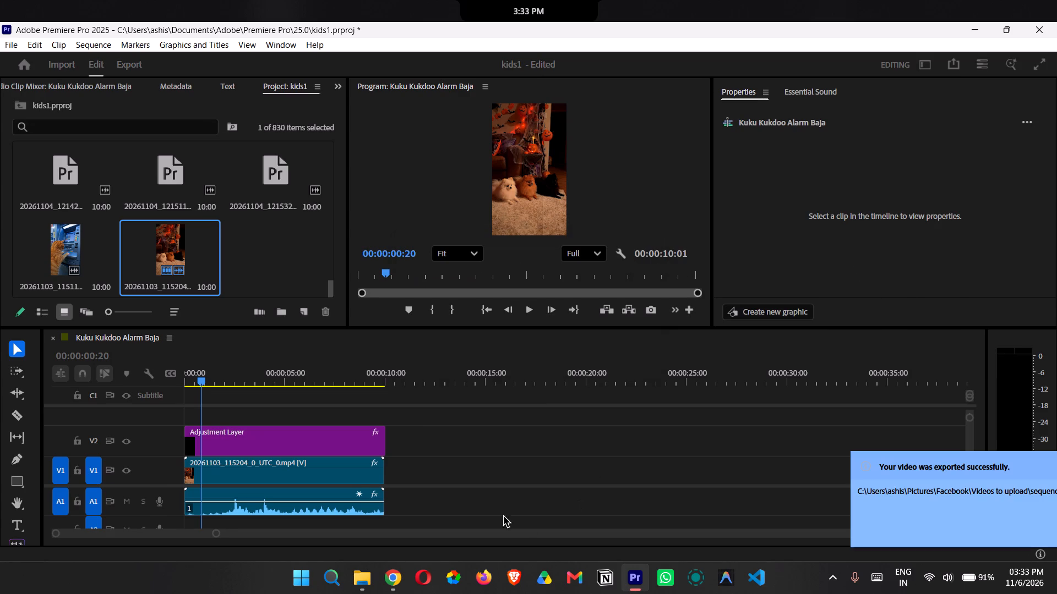
Replace the clip under the adjustment layer with 20261103_115533_0_UTC_0 (1).mp4 from the Wild LOL's folder, starting at the beginning of the sequence.
left_click_drag(451, 468, 284, 487)
key("BackSpace")
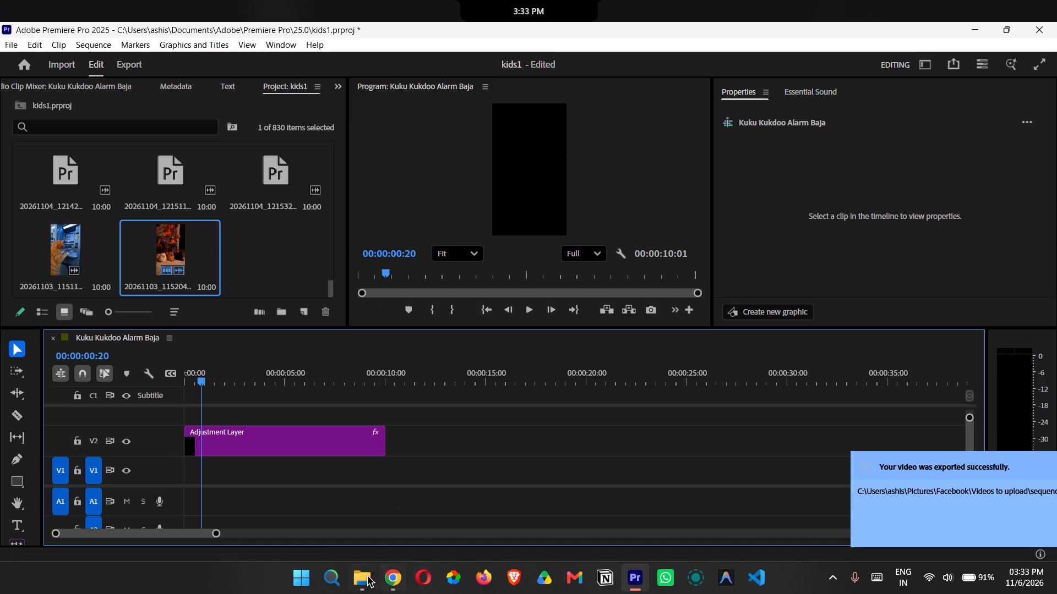
left_click(352, 580)
left_click_drag(548, 155, 358, 477)
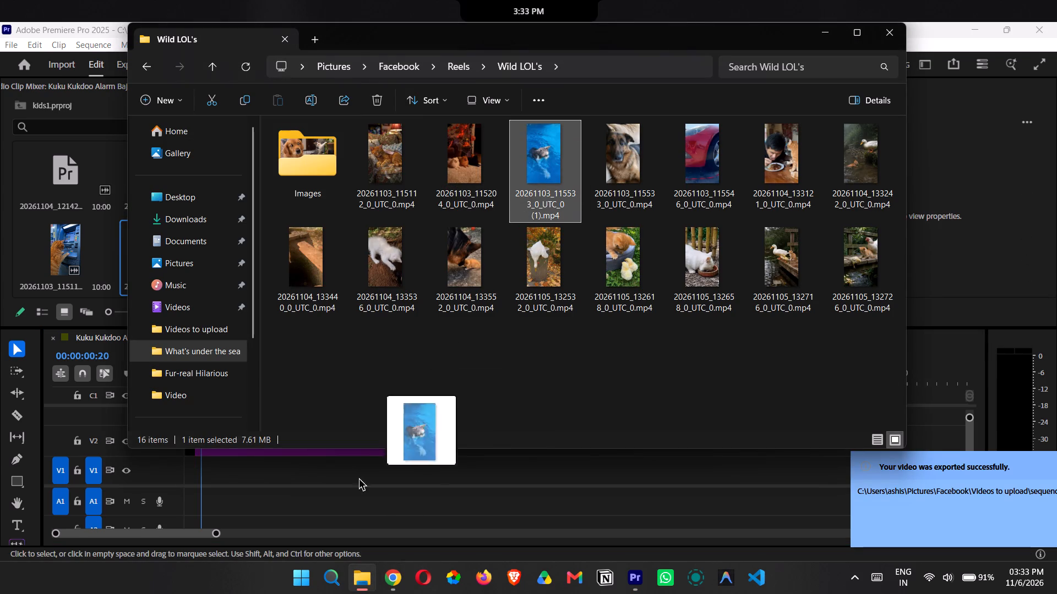
left_click_drag(358, 477, 190, 493)
left_click(271, 485)
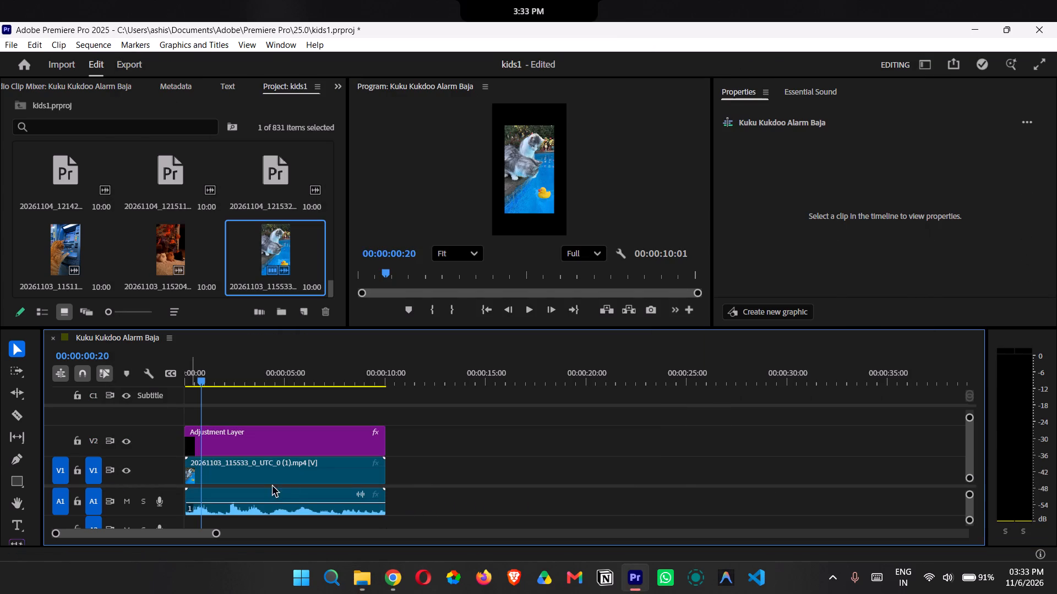
Scale the clip under the adjustment layer to fill the frame and raise its audio volume to 2.5 dB.
left_click(336, 475)
left_click(742, 174)
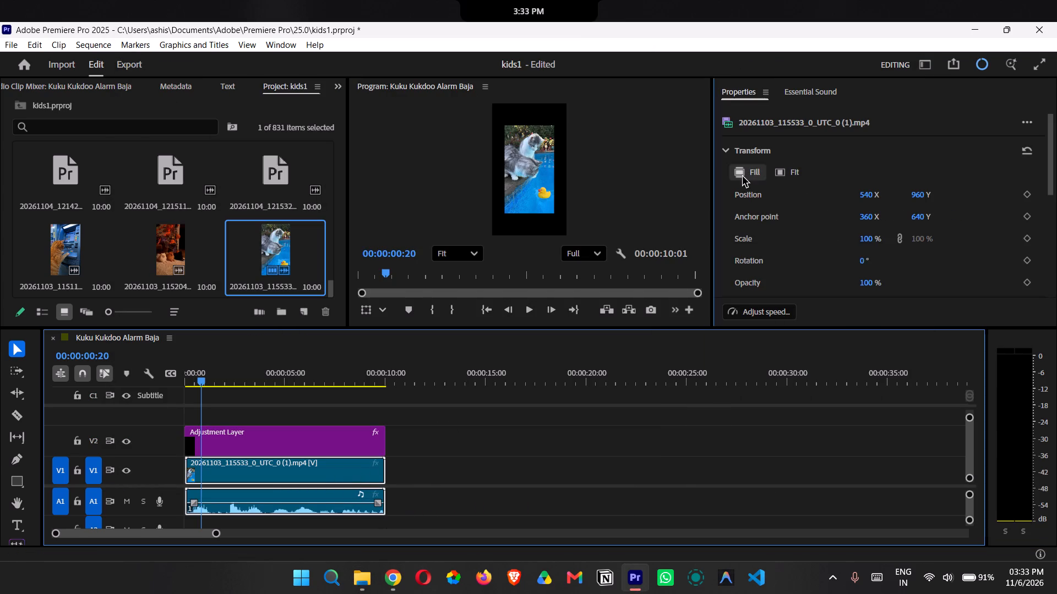
scroll(805, 258, "down", 18)
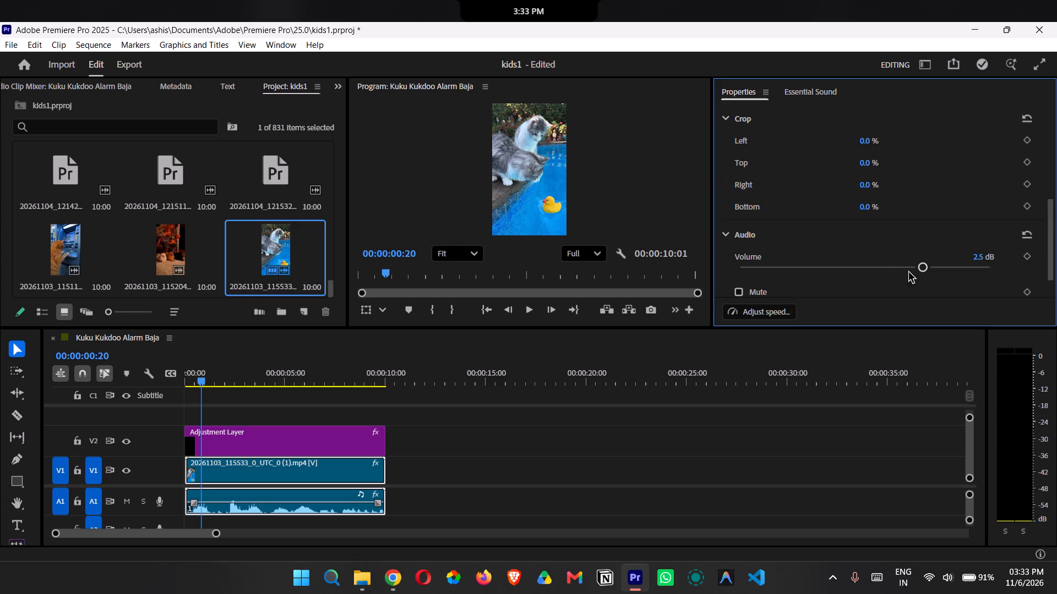
Quick Export the sequence as sequence-04.mp4 into the Videos to upload folder.
left_click(957, 67)
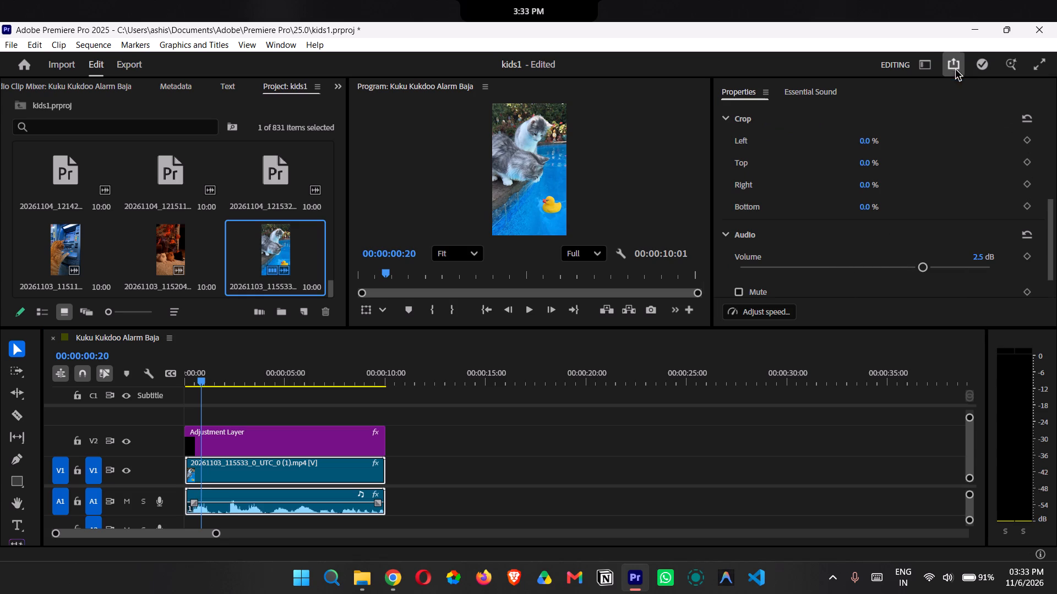
left_click(849, 134)
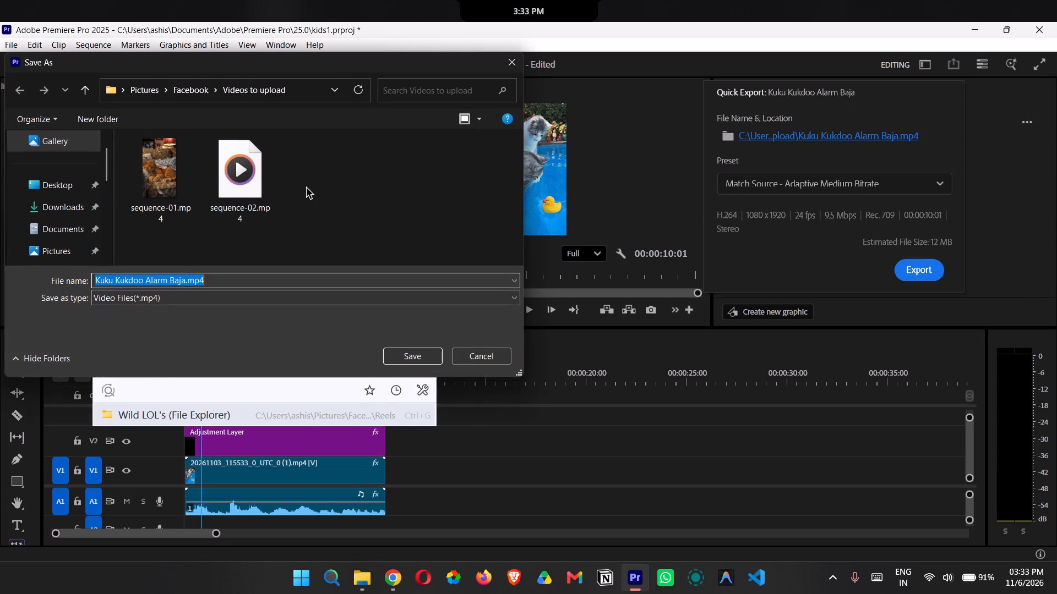
left_click(282, 181)
left_click(255, 196)
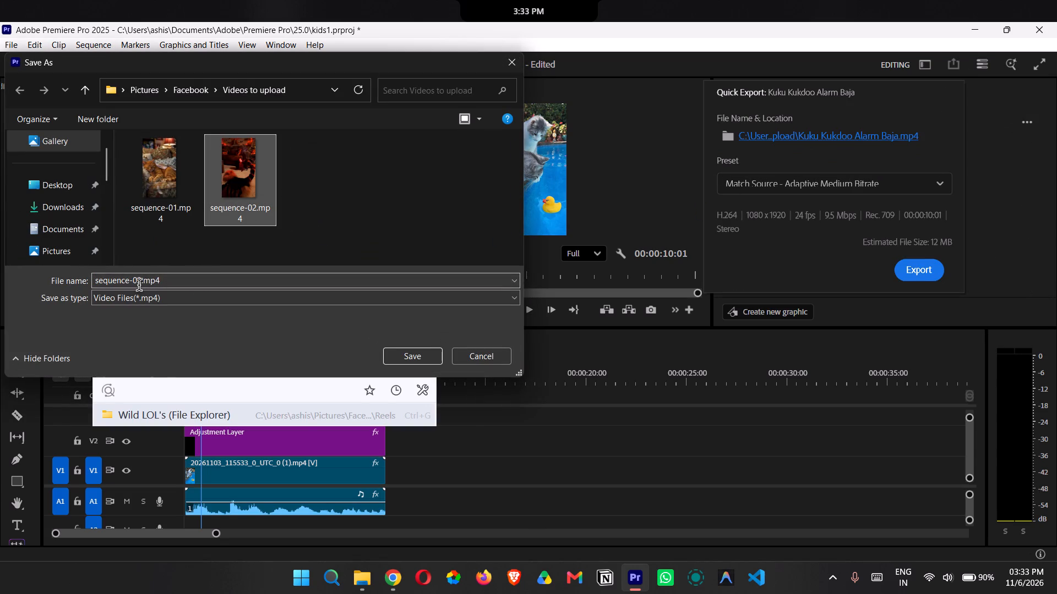
triple_click(139, 285)
key("BackSpace")
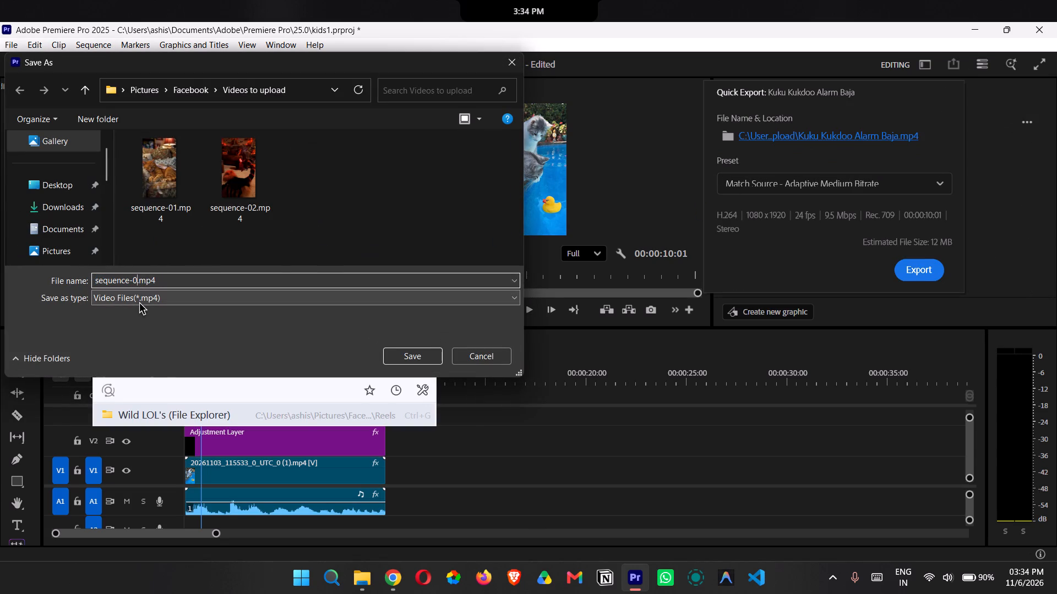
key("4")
key("Return")
left_click(927, 273)
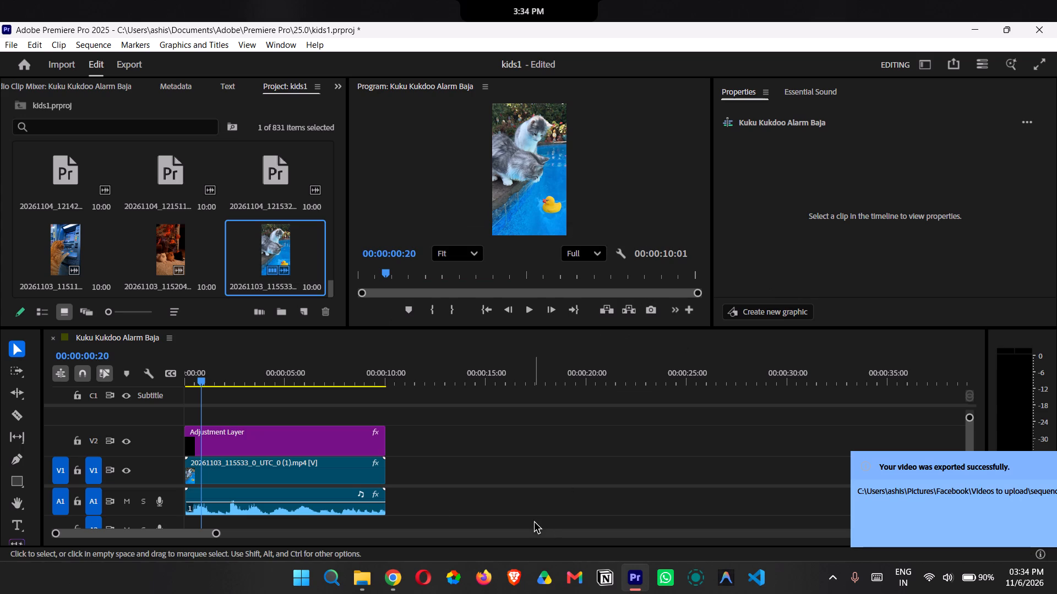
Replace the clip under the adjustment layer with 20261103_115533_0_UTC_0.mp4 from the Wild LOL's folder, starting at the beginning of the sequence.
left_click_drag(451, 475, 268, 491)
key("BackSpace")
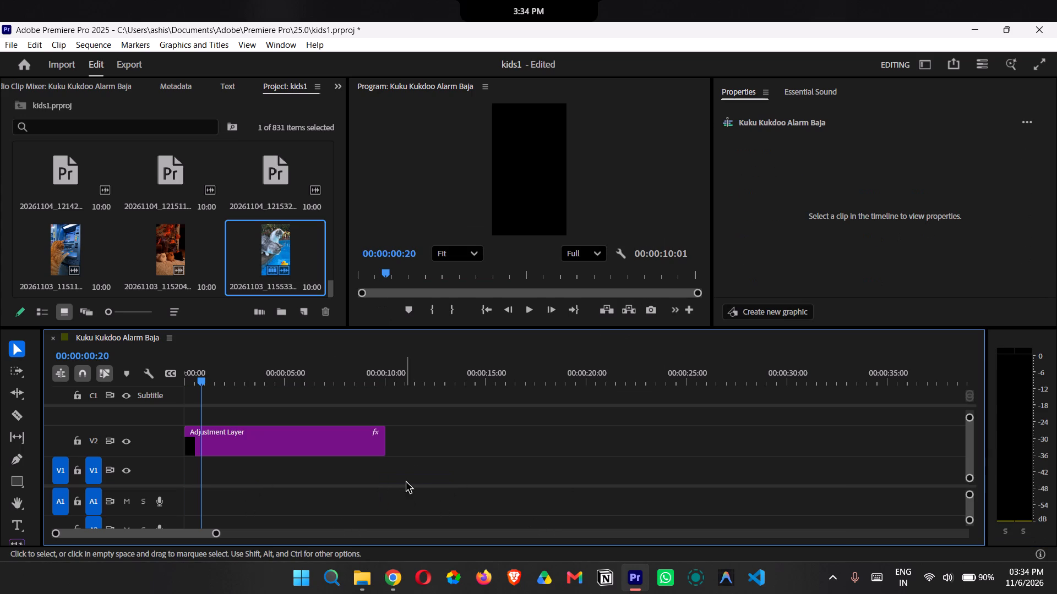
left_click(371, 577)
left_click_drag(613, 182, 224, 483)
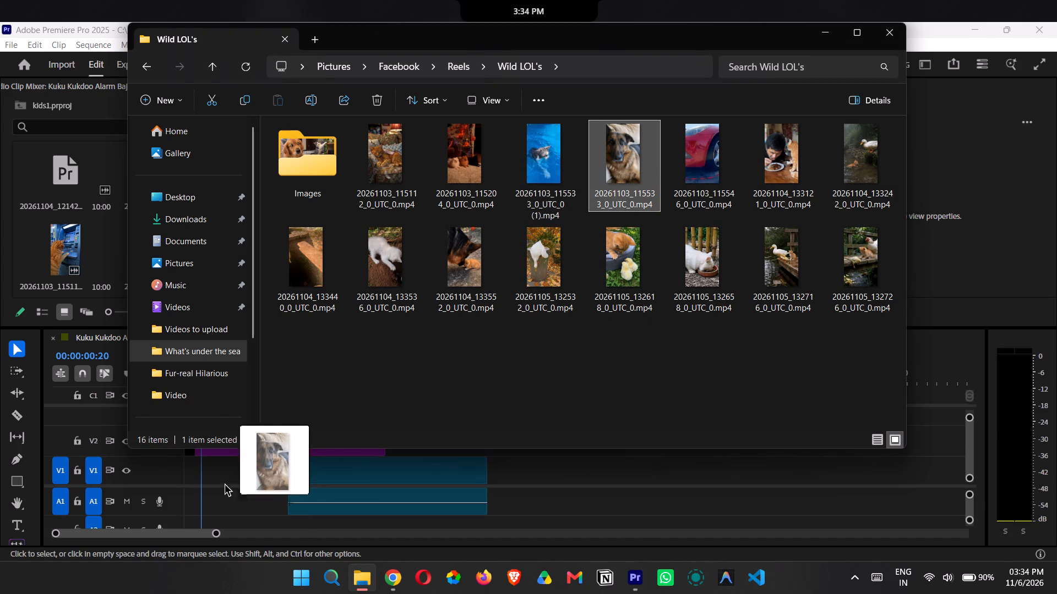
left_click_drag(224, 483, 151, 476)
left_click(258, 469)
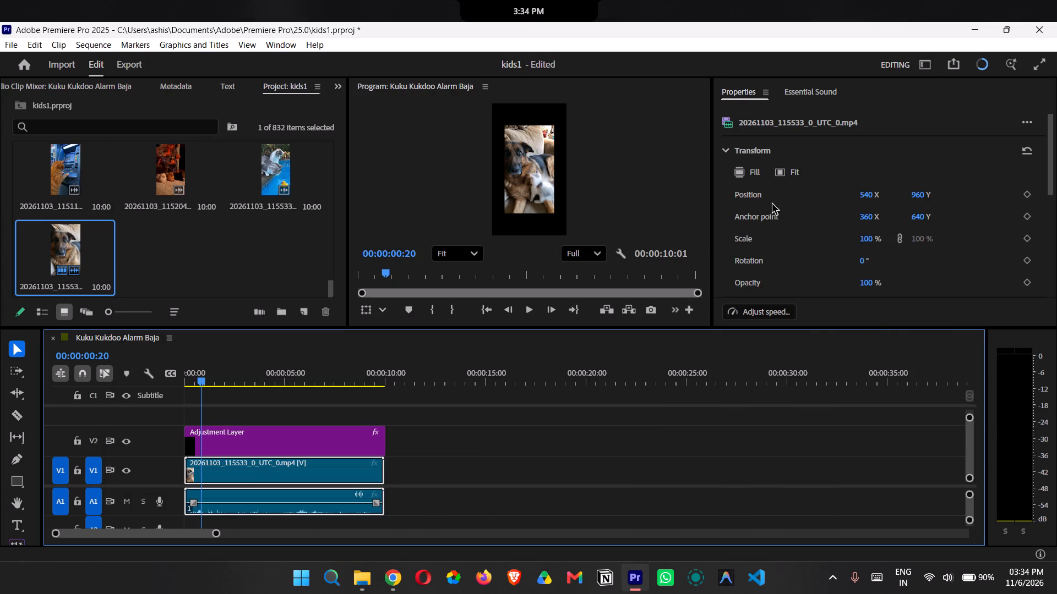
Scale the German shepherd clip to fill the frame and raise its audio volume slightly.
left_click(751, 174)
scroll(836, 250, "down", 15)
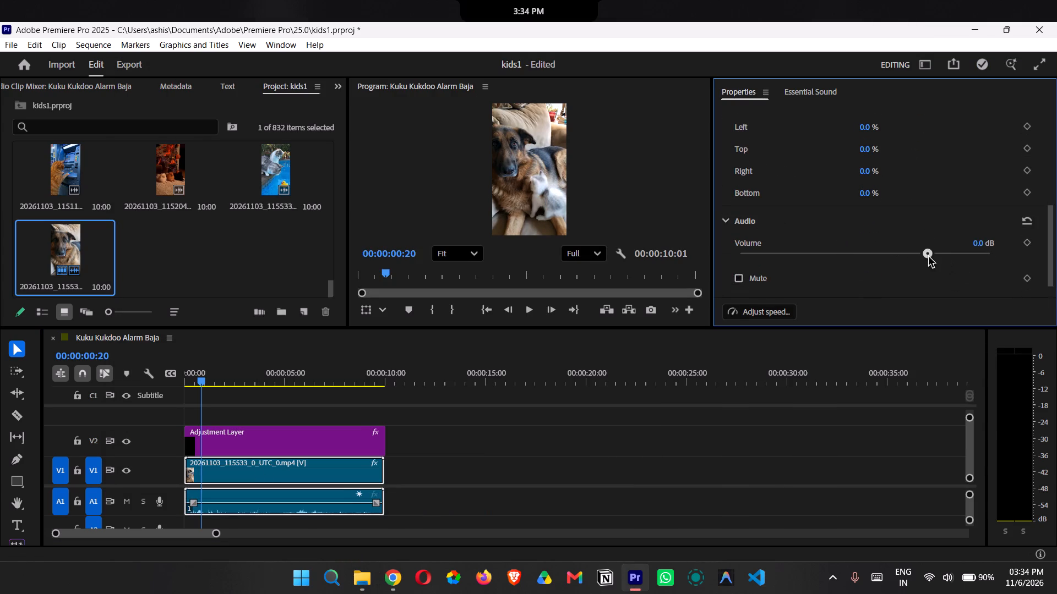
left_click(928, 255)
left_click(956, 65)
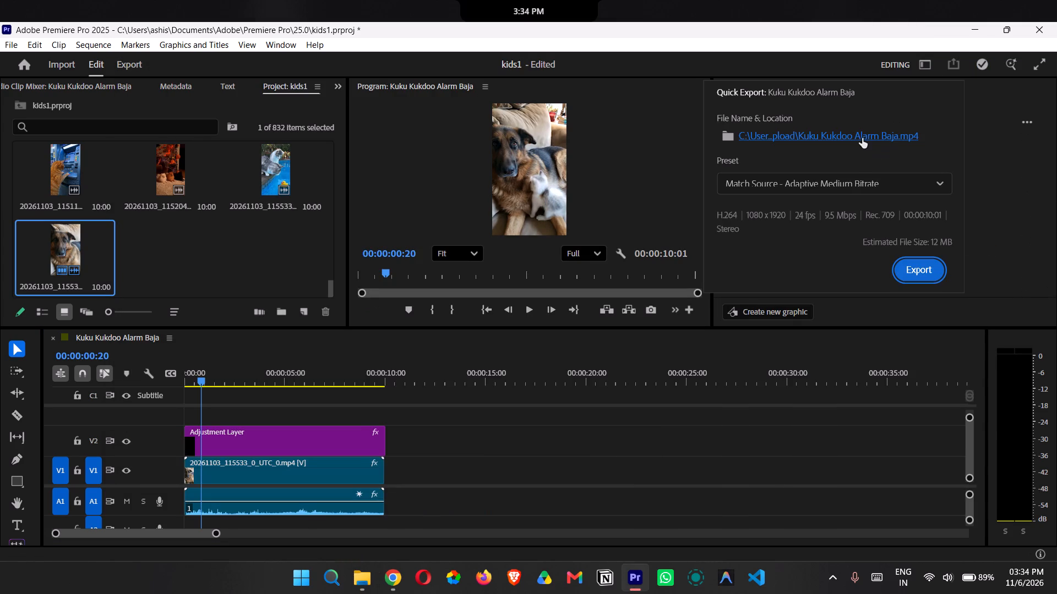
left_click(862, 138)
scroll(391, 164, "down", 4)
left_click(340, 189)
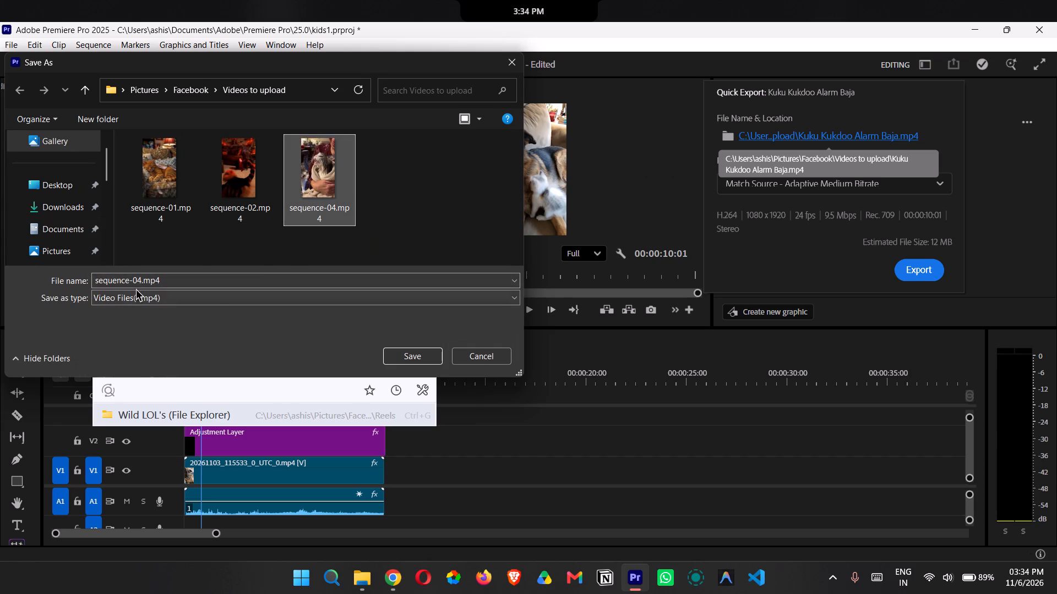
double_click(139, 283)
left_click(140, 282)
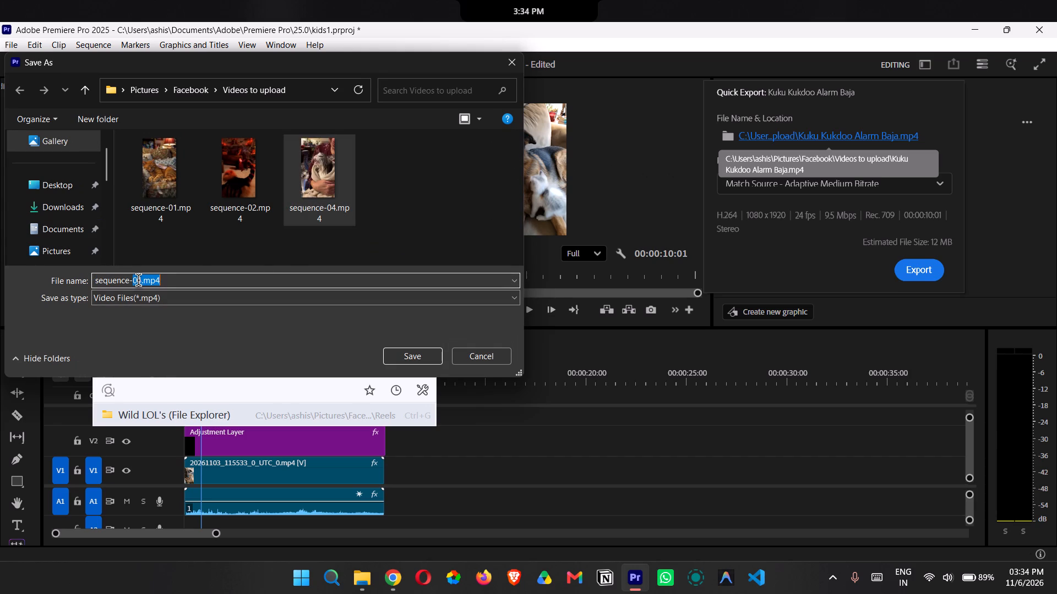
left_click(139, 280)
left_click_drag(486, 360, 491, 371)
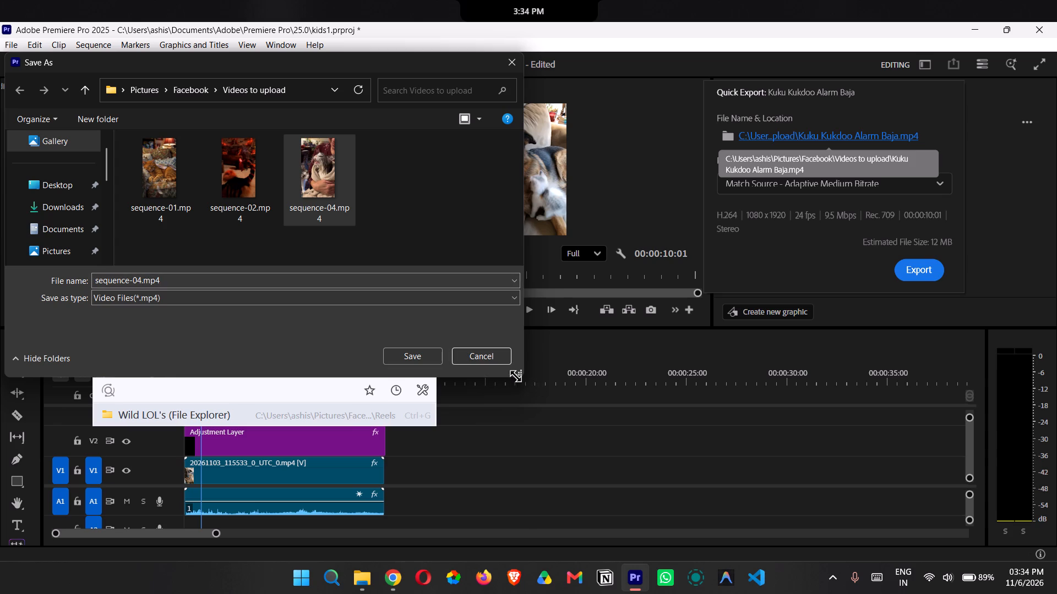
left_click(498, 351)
Delete the German shepherd clip from under the adjustment layer, leaving the adjustment layer in place.
left_click_drag(459, 493, 235, 503)
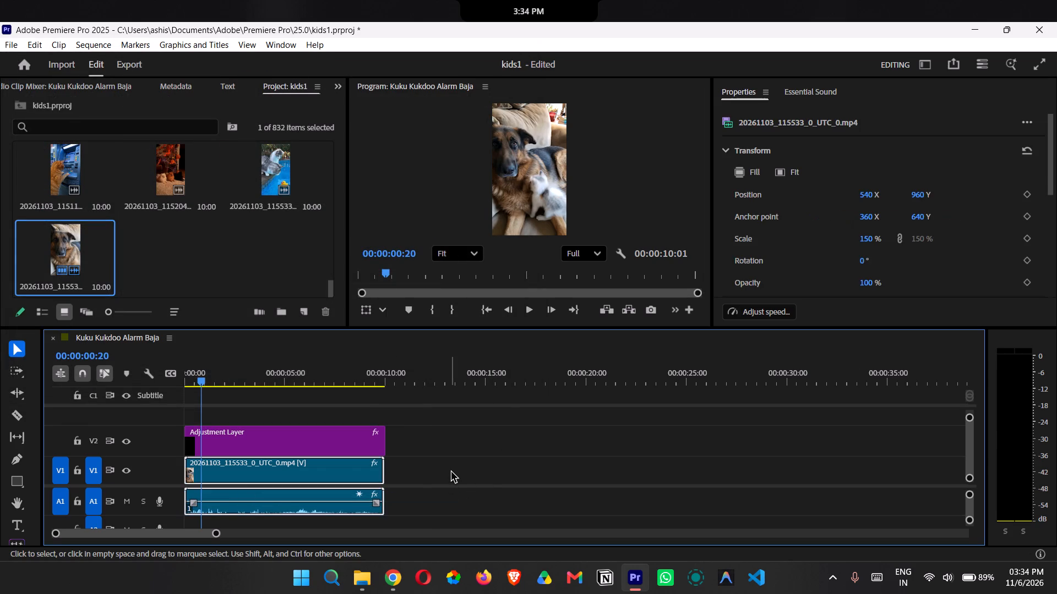
key("BackSpace")
Delete 20261103_115112_0_UTC_0.mp4, 20261103_115204_0_UTC_0.mp4 and 20261103_115533_0_UTC_0 (1).mp4 from the Wild LOL's folder in File Explorer.
left_click(358, 581)
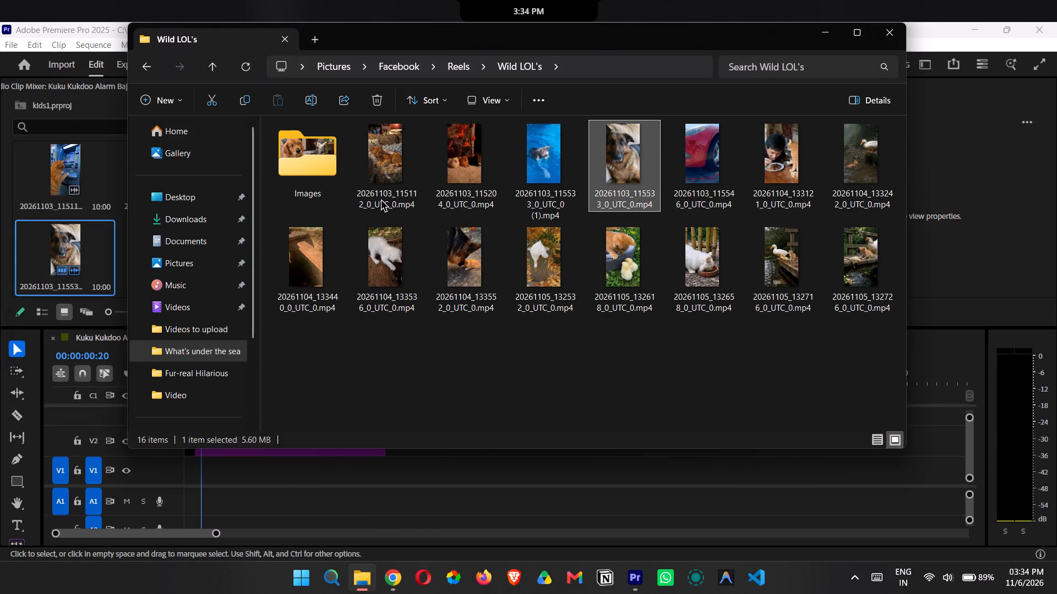
left_click_drag(348, 158, 552, 161)
key("Delete")
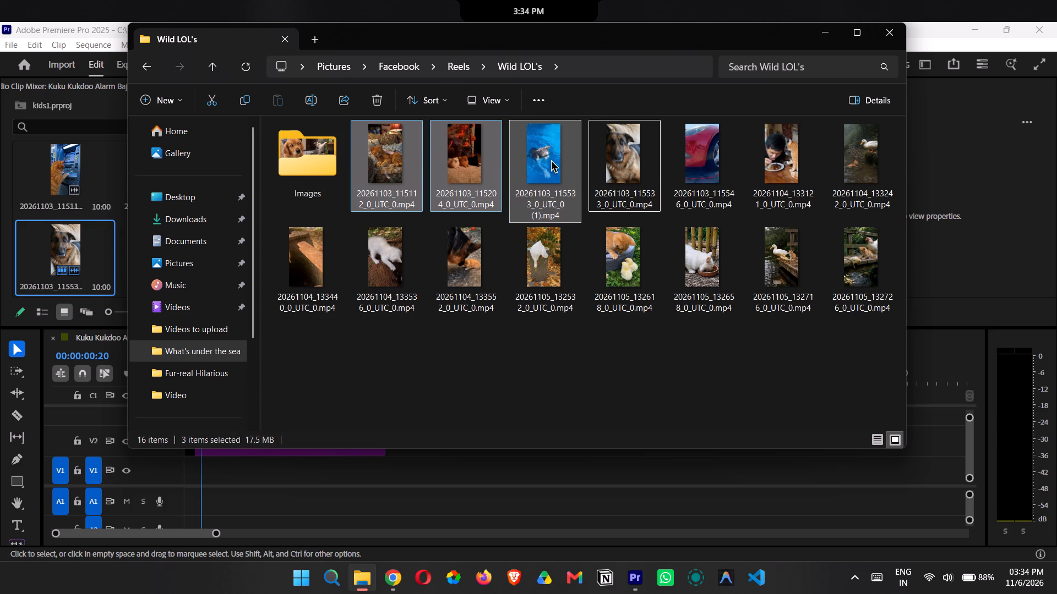
Place 20261103_120444_0_UTC_0.mp4 from the What's under the sea reels folder under the adjustment layer, starting at the beginning of the sequence.
left_click(460, 65)
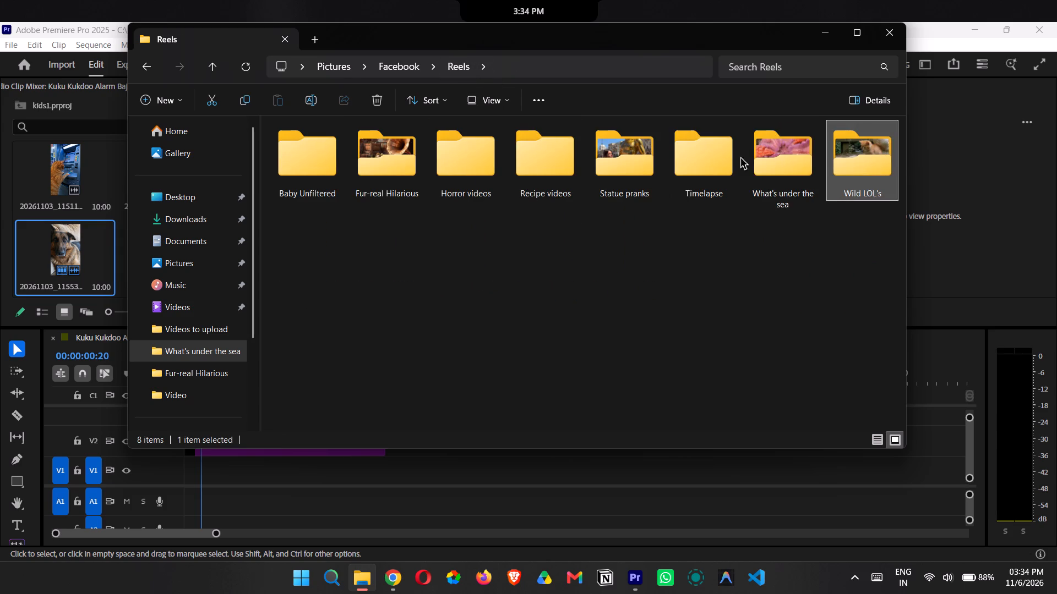
double_click(783, 161)
left_click_drag(313, 172, 312, 186)
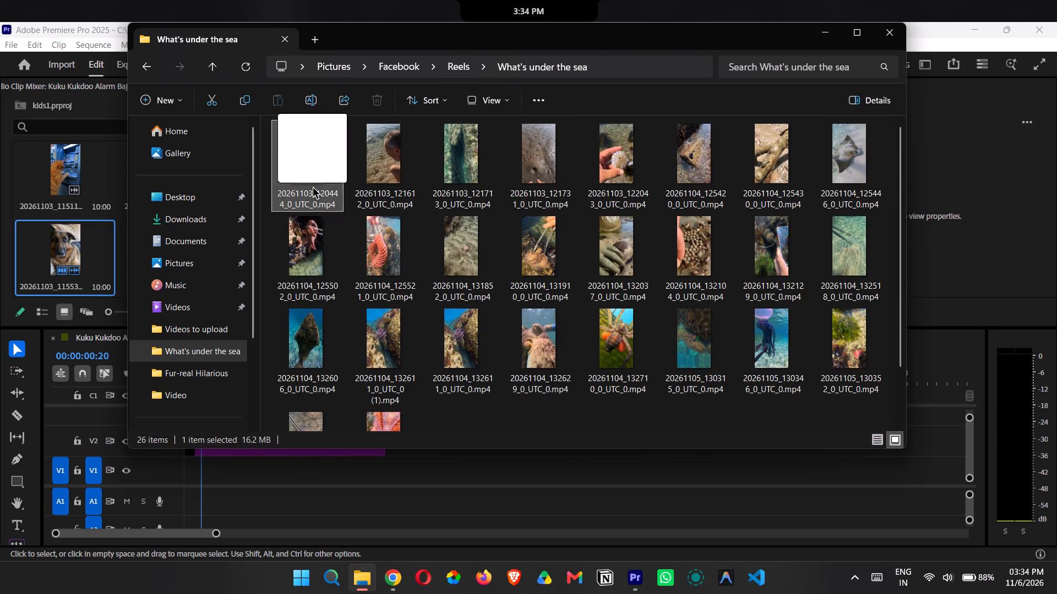
left_click_drag(312, 186, 173, 505)
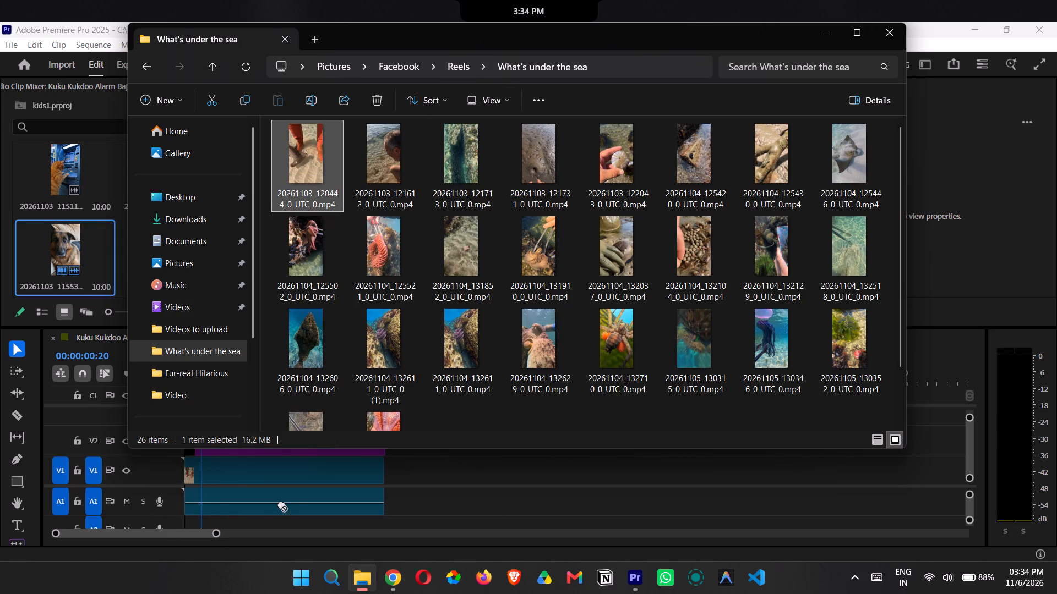
left_click(291, 488)
left_click(834, 463)
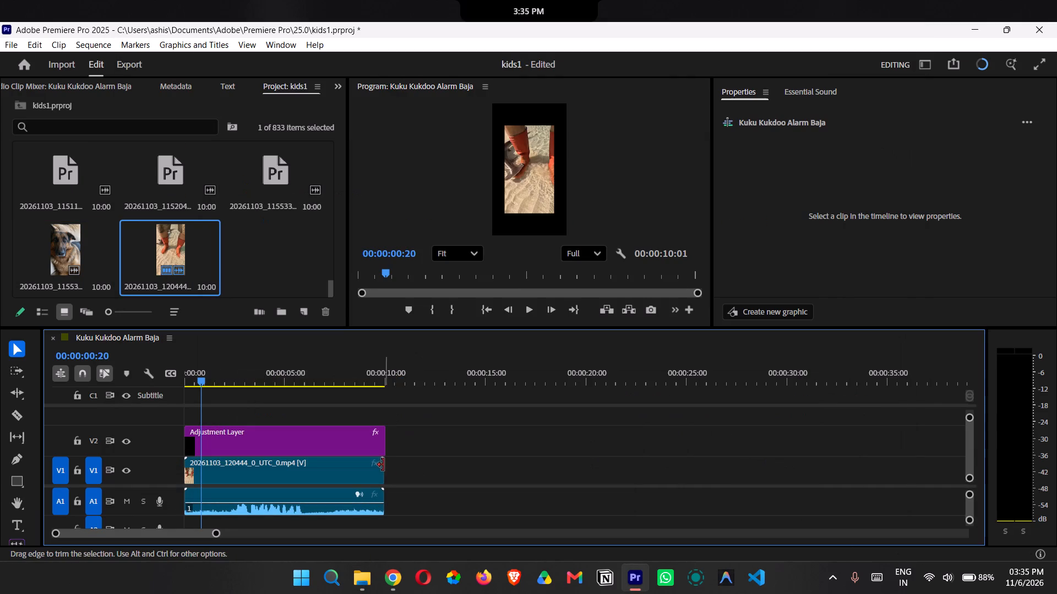
Scale the 20261103_120444_0_UTC_0.mp4 clip to fill the frame and raise its audio volume to 5.8 dB.
left_click(333, 479)
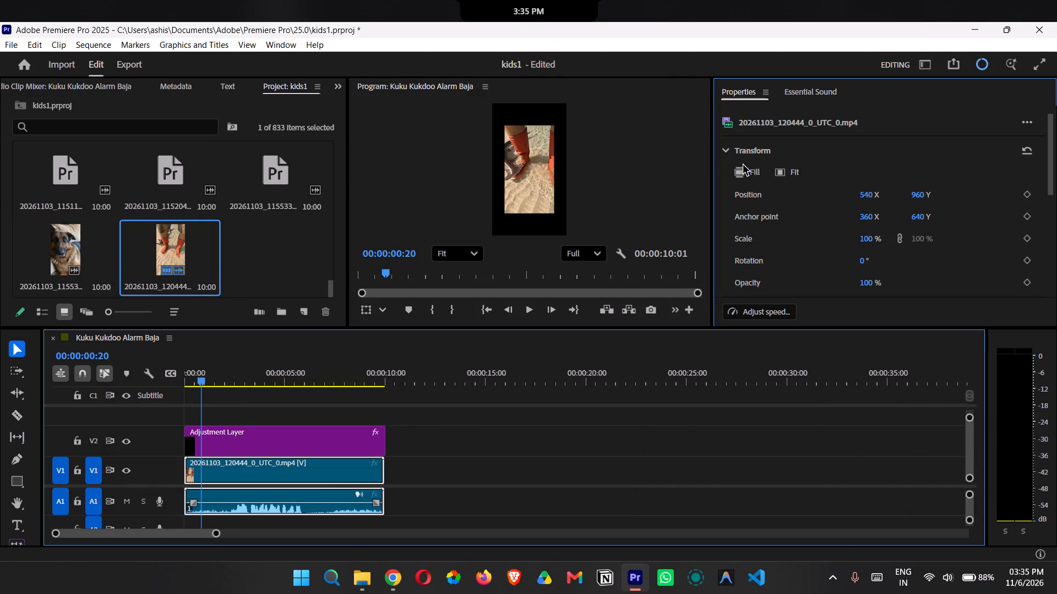
left_click(742, 163)
left_click(754, 174)
scroll(840, 251, "down", 13)
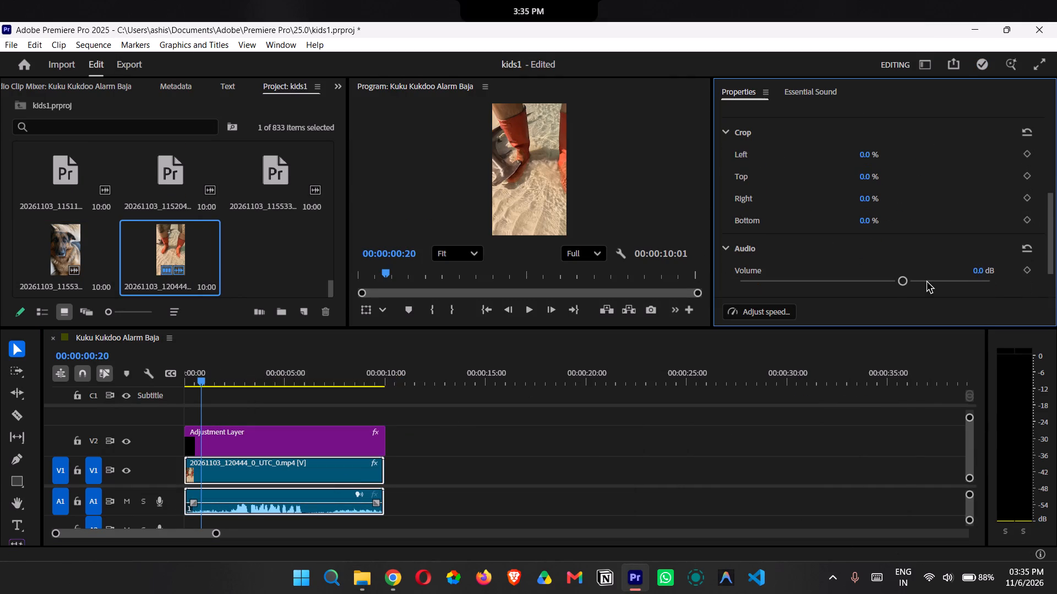
left_click(926, 280)
left_click(945, 280)
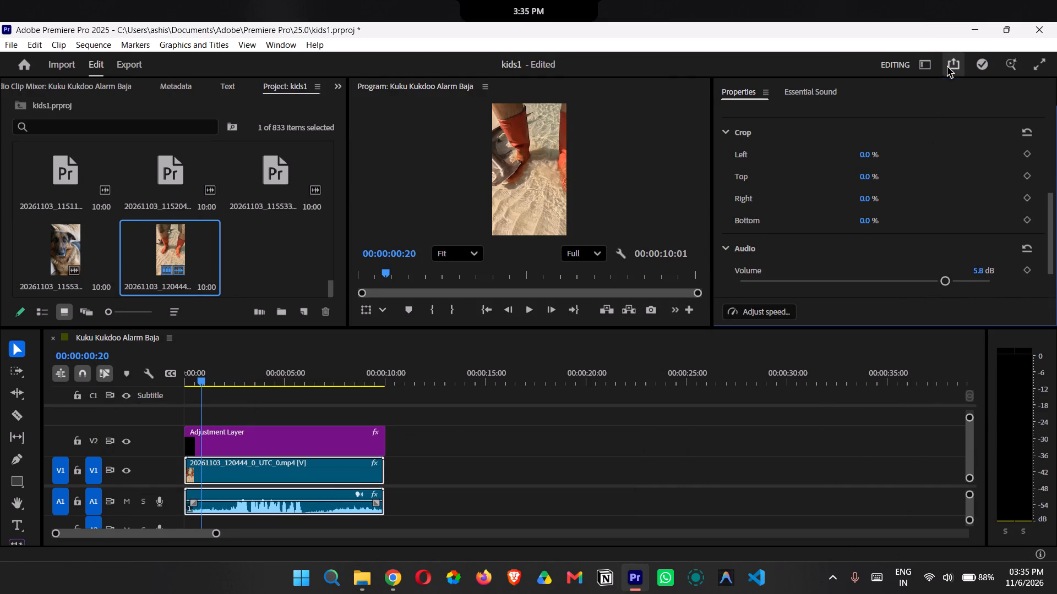
Quick Export the sequence as sequence-05.mp4 into the Videos to upload folder.
left_click(946, 65)
left_click(833, 138)
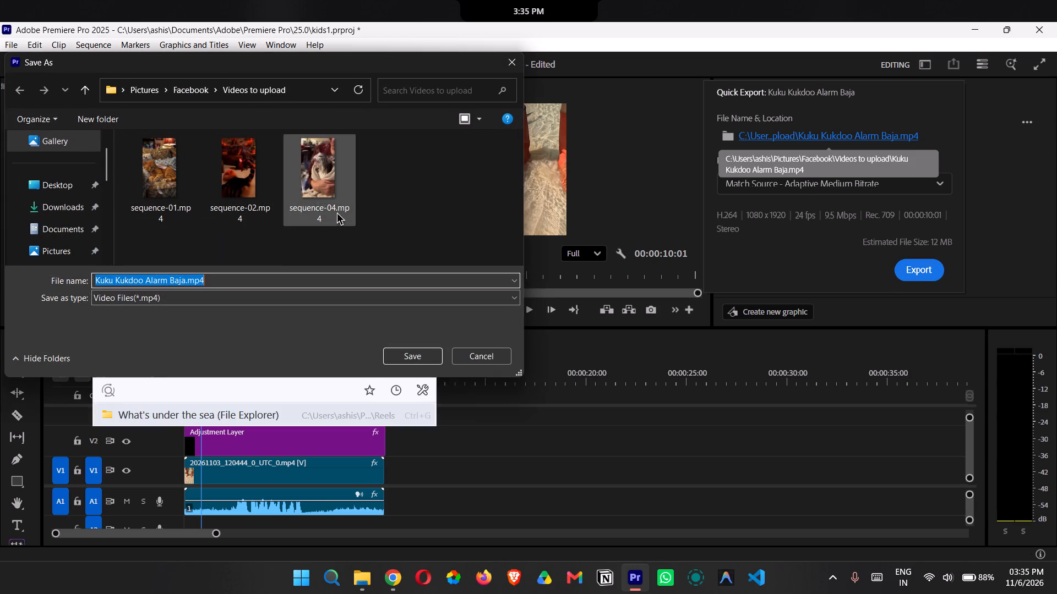
left_click(309, 175)
triple_click(141, 280)
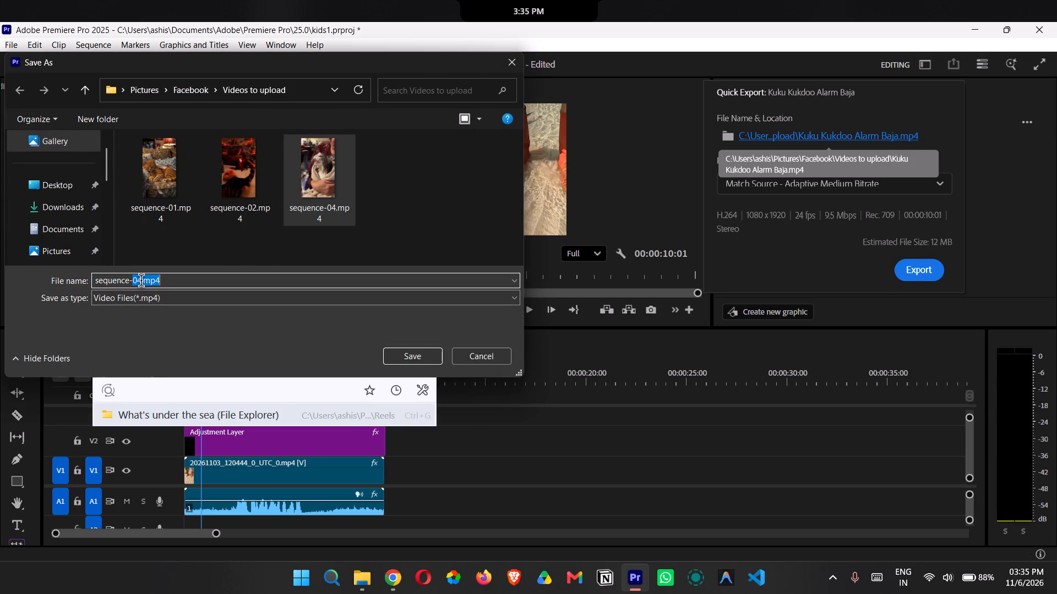
key("BackSpace")
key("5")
key("Return")
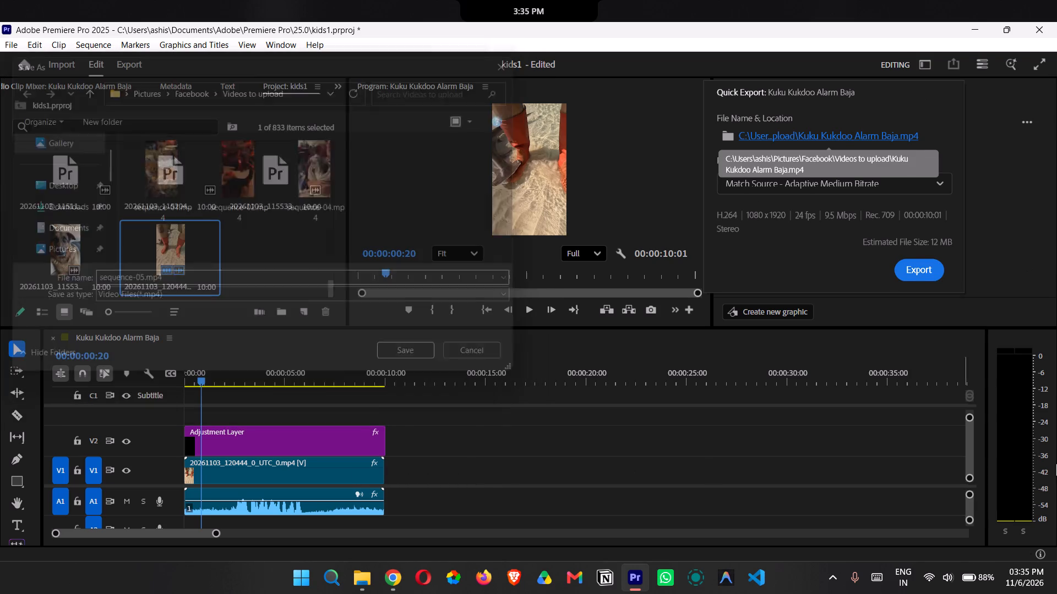
left_click(935, 267)
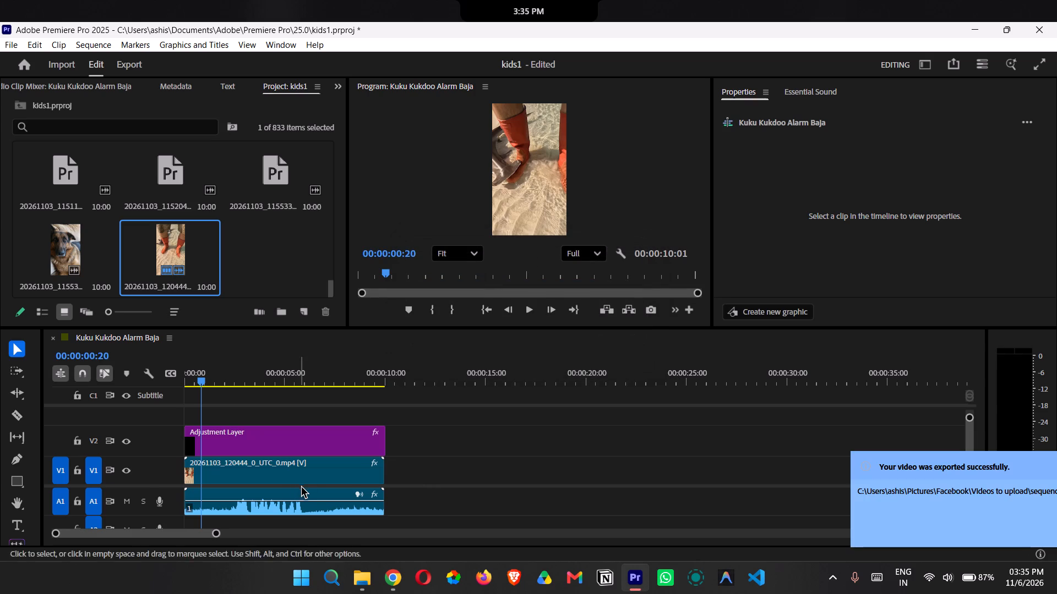
Replace the clip under the adjustment layer with 20261103_121612_0_UTC_0.mp4 from the What's under the sea folder, starting at the beginning of the sequence.
left_click_drag(482, 465, 306, 510)
key("BackSpace")
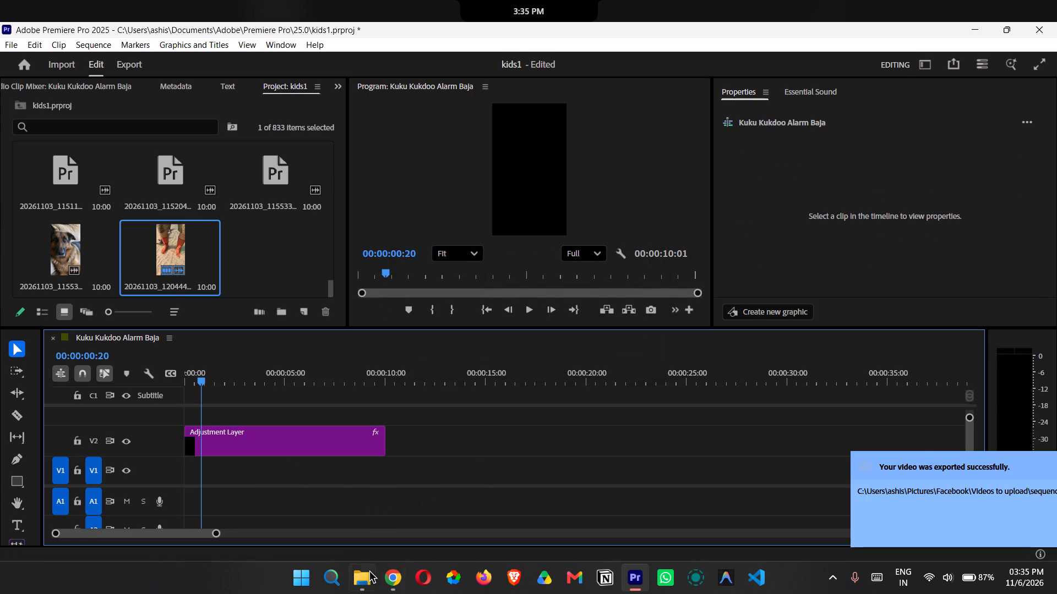
left_click(369, 570)
left_click_drag(398, 164, 186, 513)
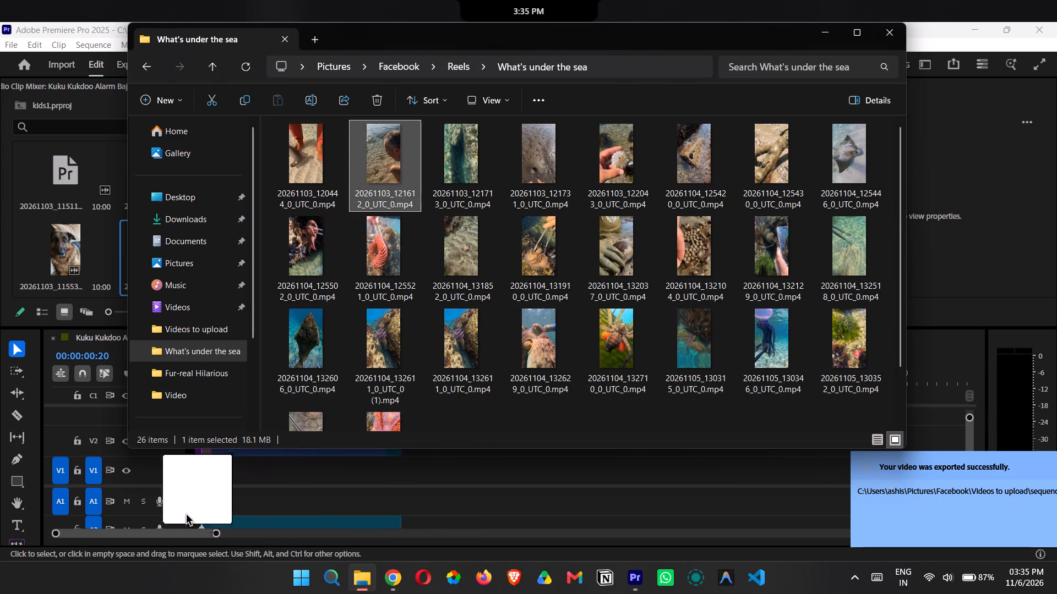
left_click_drag(186, 513, 175, 502)
left_click(292, 486)
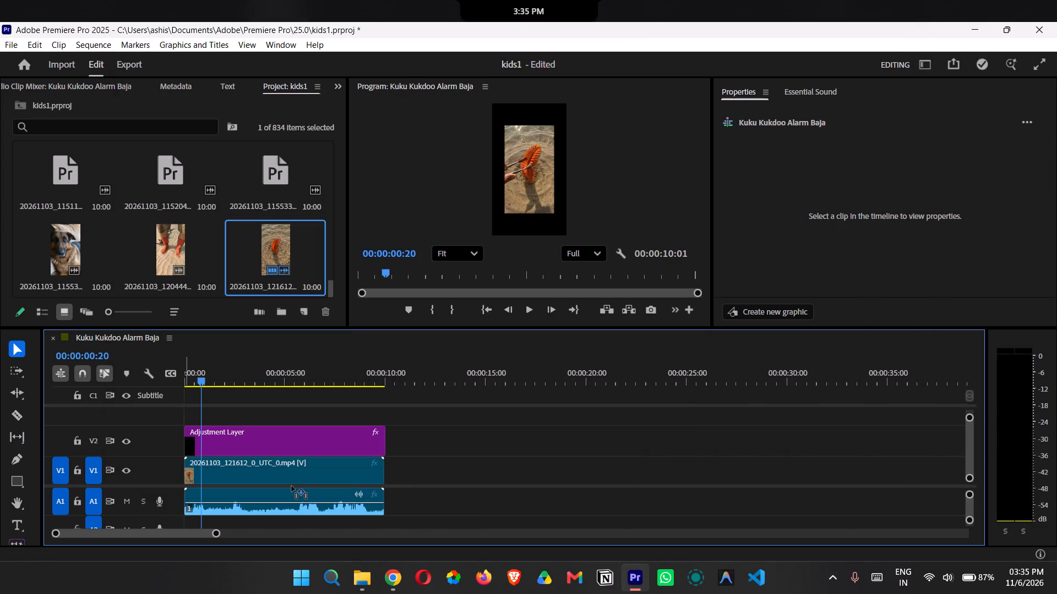
Scale the 20261103_121612_0_UTC_0.mp4 clip to fill the frame and raise its audio volume slightly.
left_click(292, 486)
left_click(310, 469)
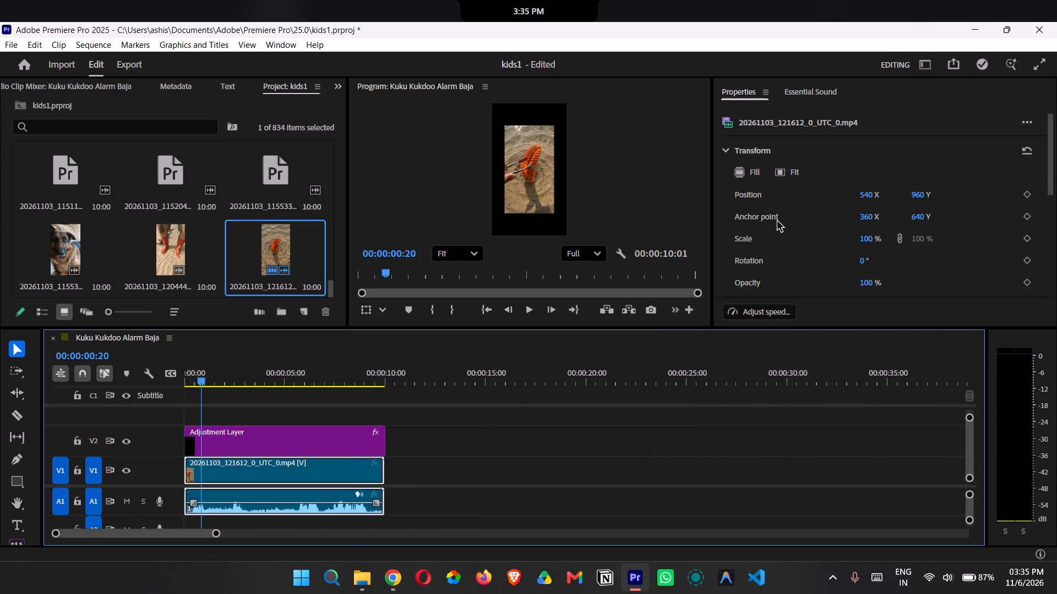
left_click(746, 171)
scroll(830, 230, "down", 13)
left_click(927, 277)
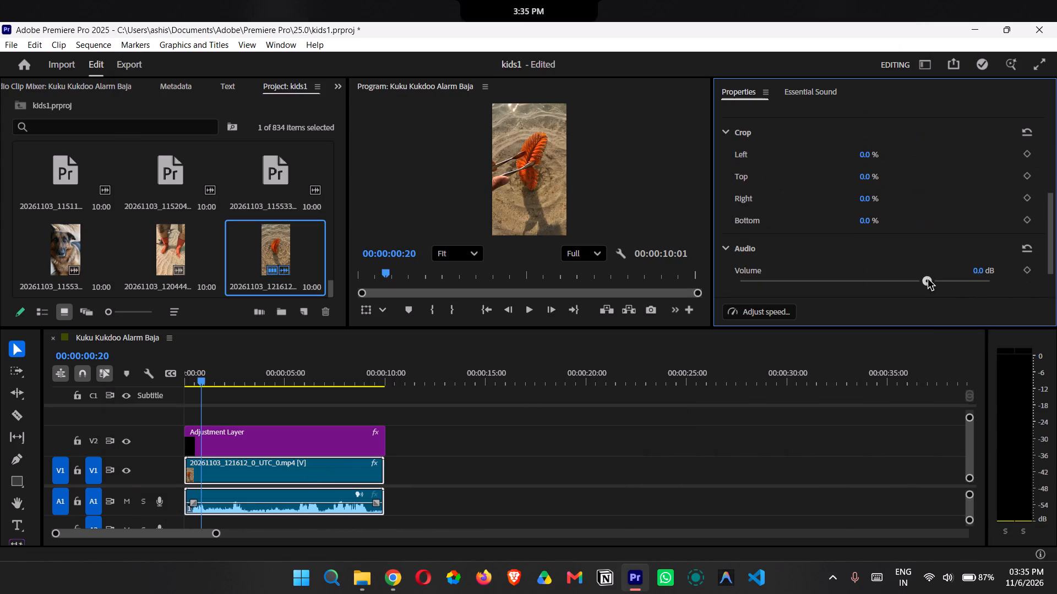
Quick Export the sequence as sequence-06.mp4 into the Videos to upload folder.
left_click(944, 68)
left_click(844, 135)
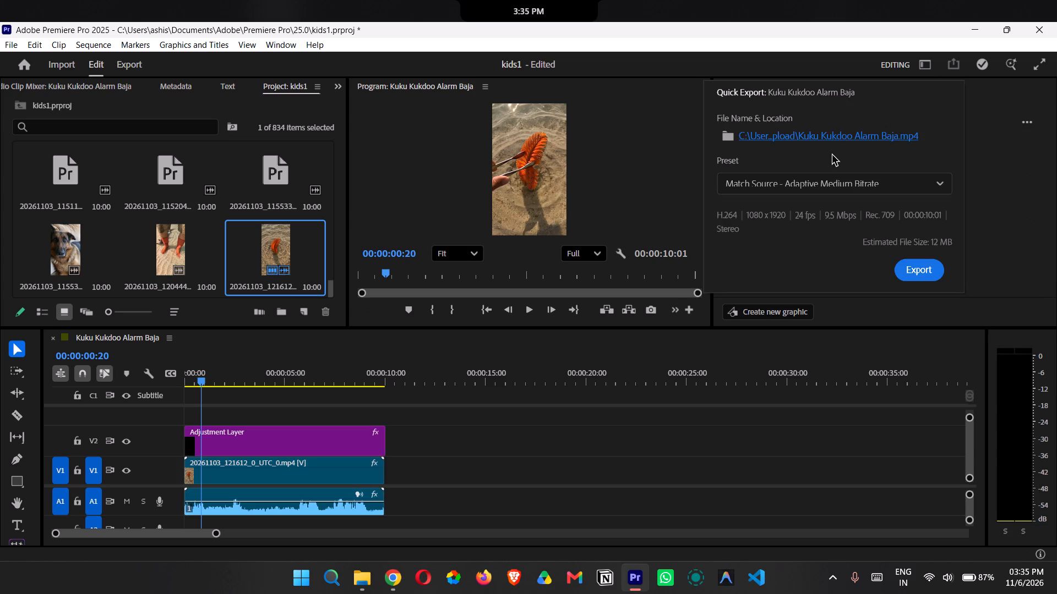
scroll(332, 180, "down", 4)
left_click(405, 178)
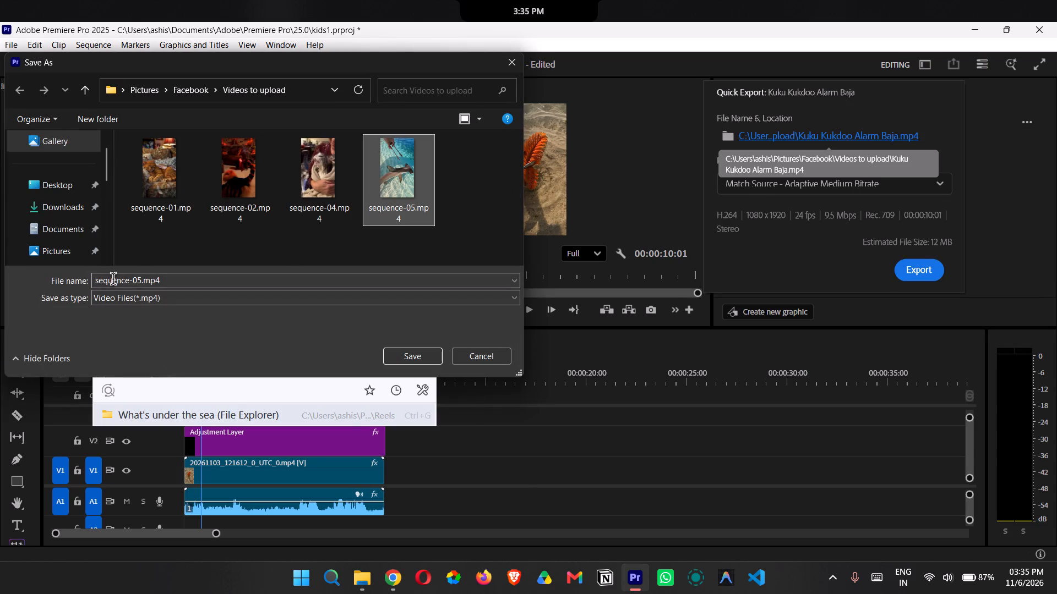
triple_click(139, 282)
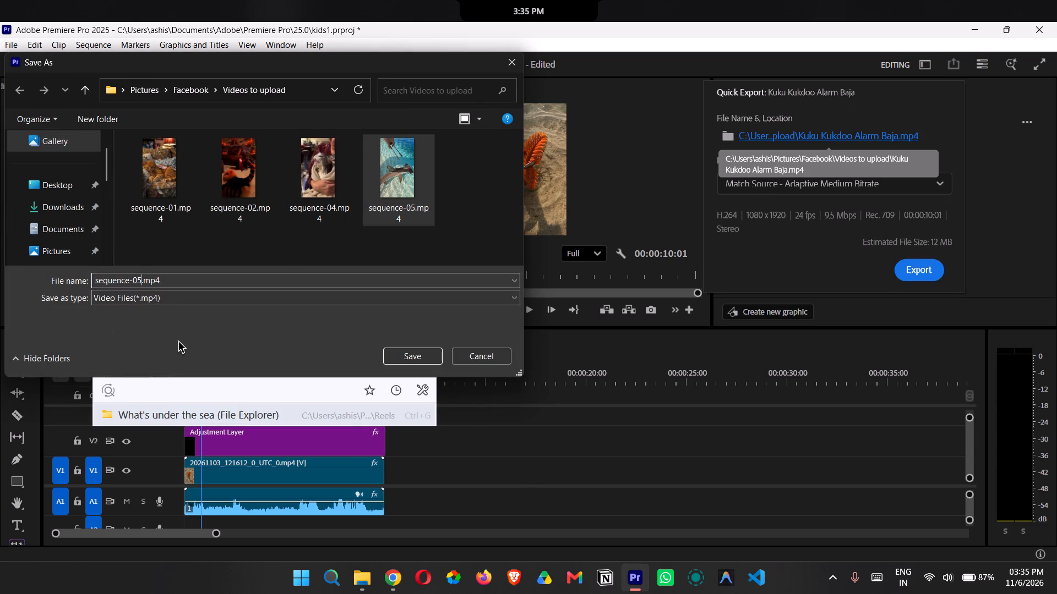
key("BackSpace")
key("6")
key("Return")
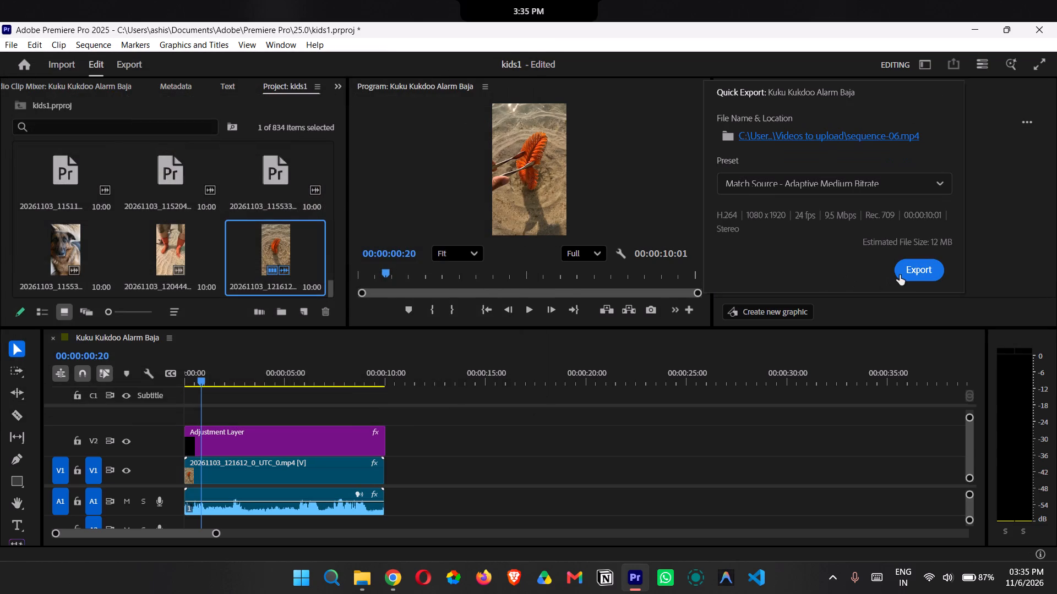
left_click(931, 277)
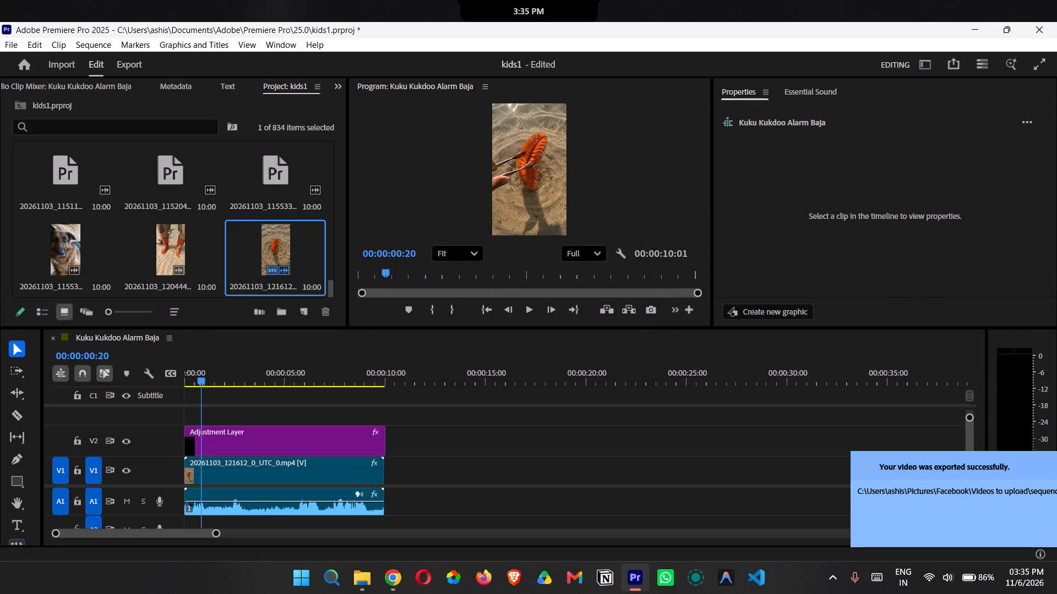
Replace the clip under the adjustment layer with 20261103_121713_0_UTC_0.mp4 from the What's under the sea folder, starting at the sequence beginning.
left_click_drag(426, 464, 248, 488)
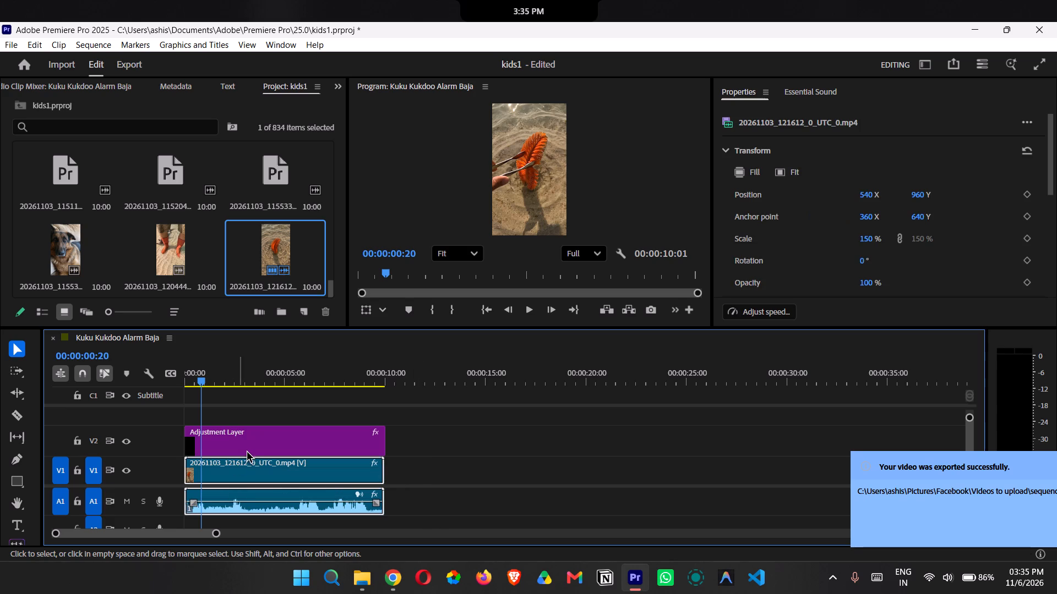
key("BackSpace")
left_click(361, 577)
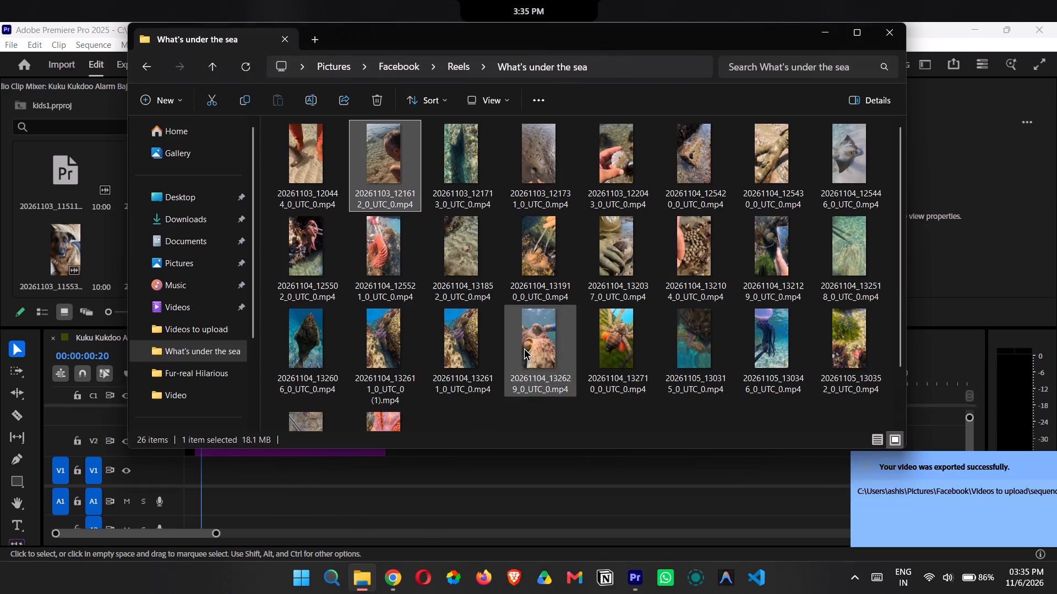
left_click_drag(467, 148, 176, 491)
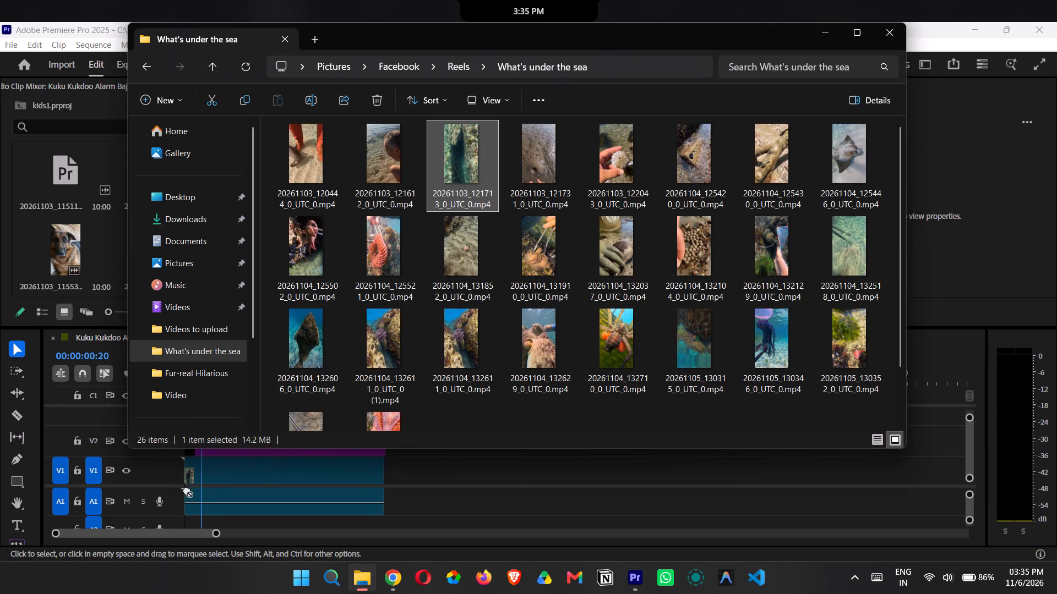
left_click(260, 487)
Scale the 20261103_121713_0_UTC_0.mp4 clip to fill the frame and set its audio volume to 3.1 dB.
left_click(759, 175)
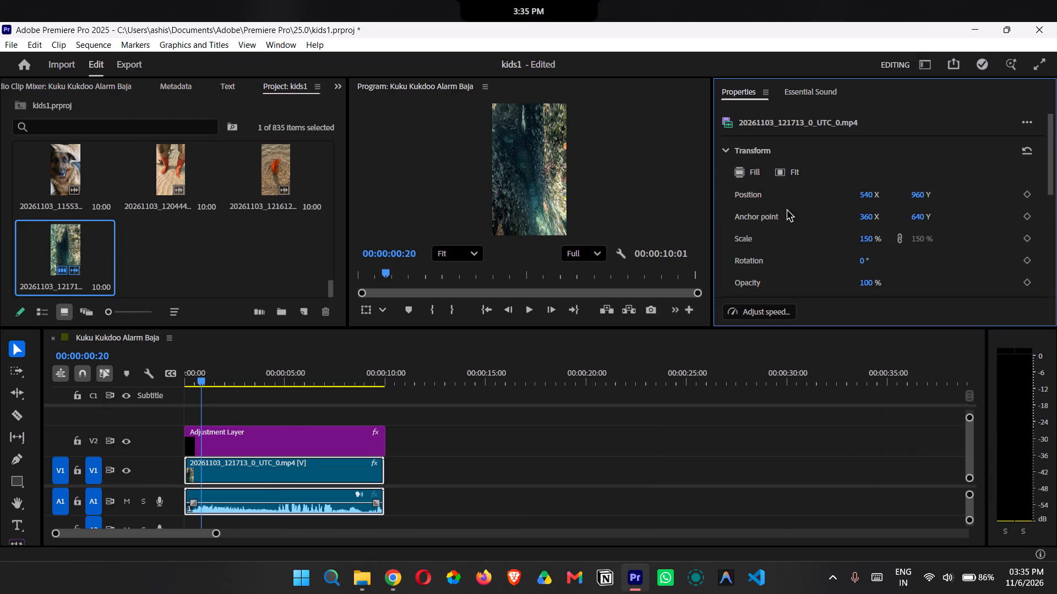
scroll(792, 229, "down", 13)
left_click(927, 279)
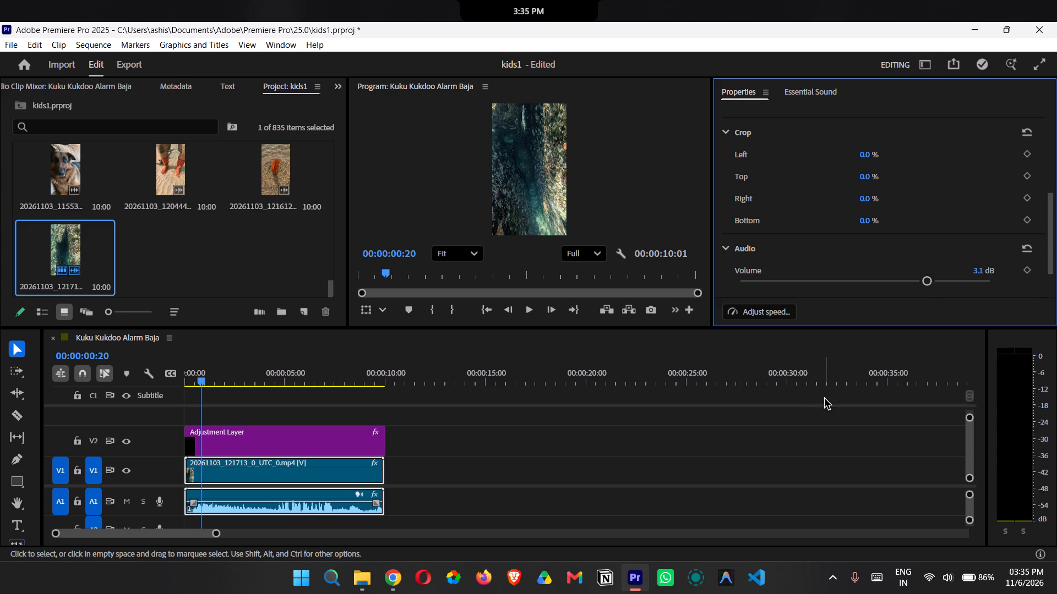
Quick-export the sequence as sequence-07.mp4 to the Videos to upload folder.
left_click(952, 64)
left_click(885, 135)
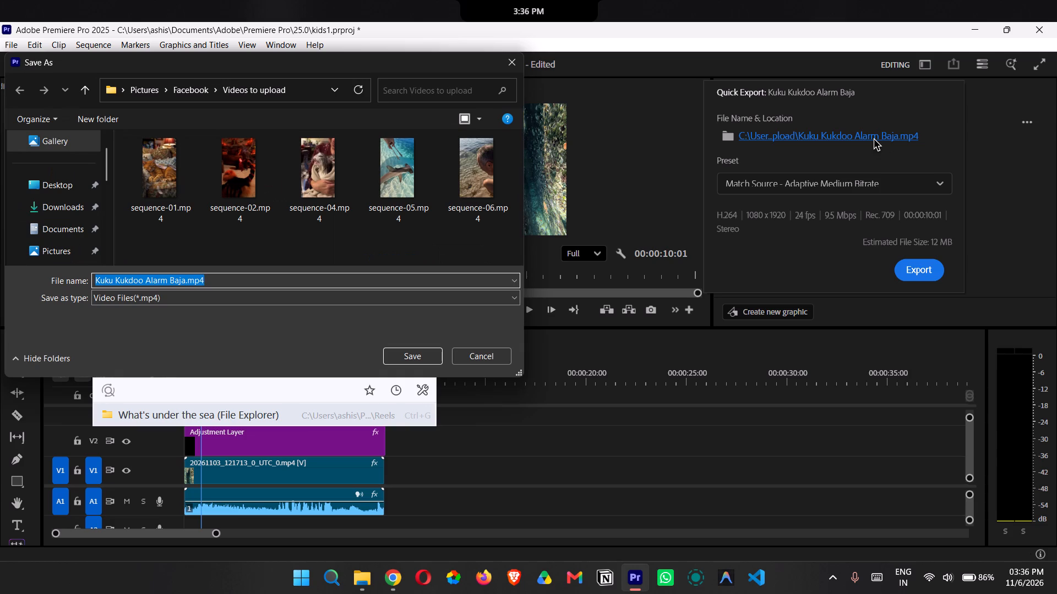
scroll(372, 210, "down", 4)
left_click(461, 185)
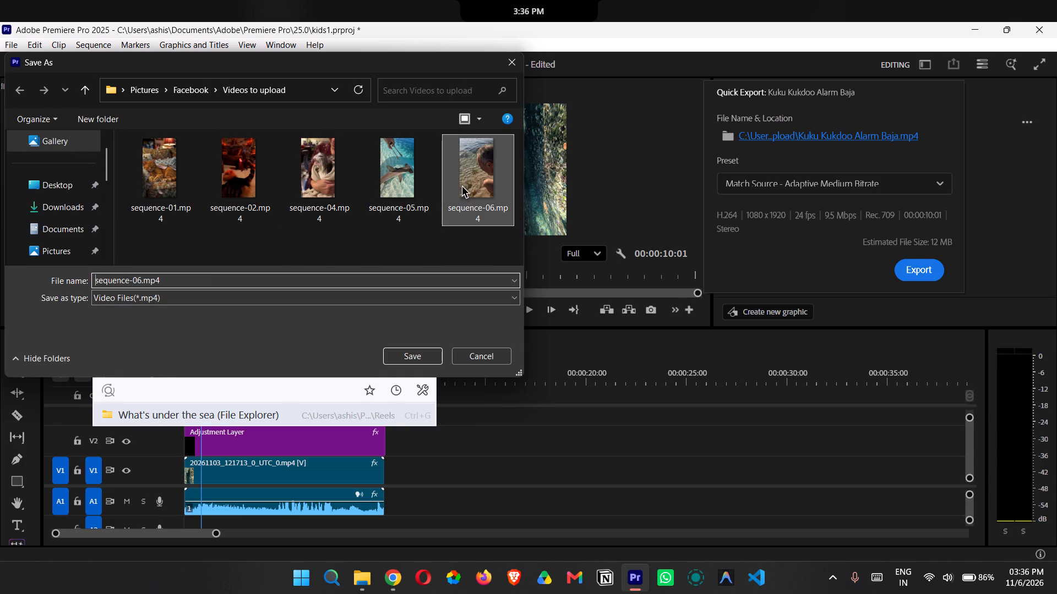
triple_click(140, 284)
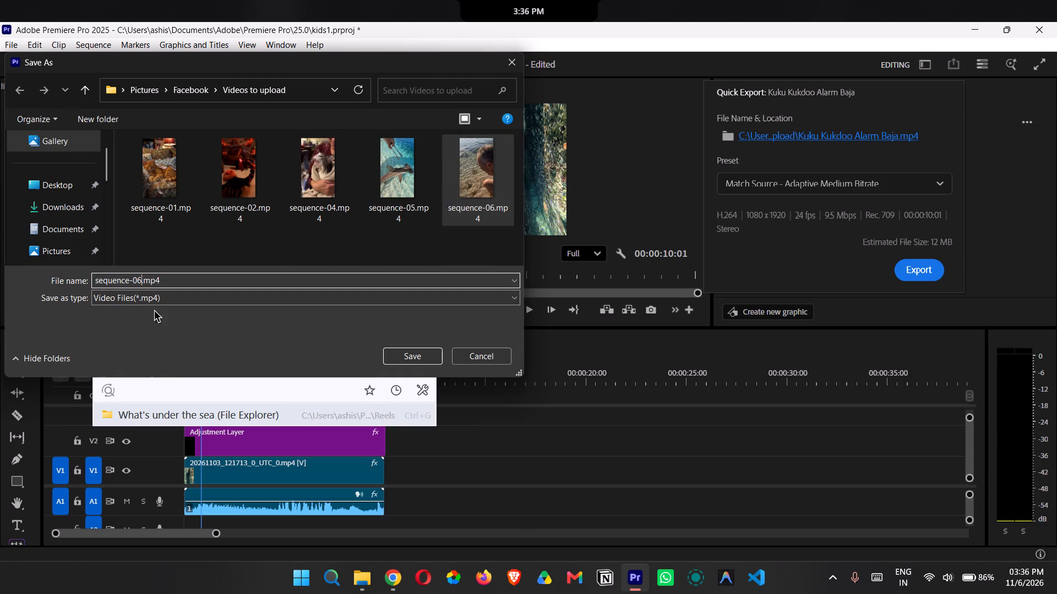
key("BackSpace")
key("7")
key("Return")
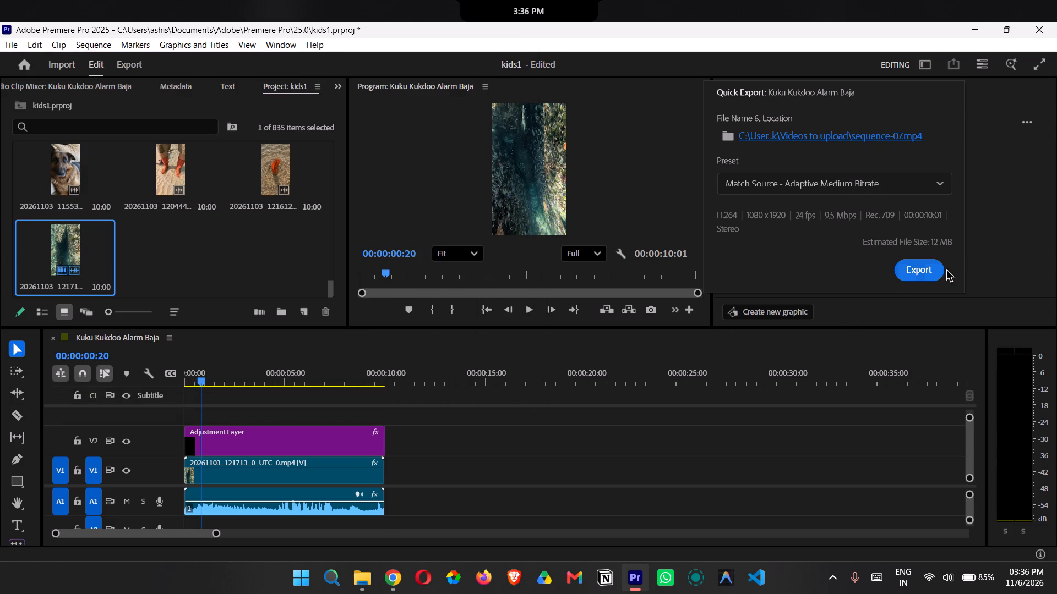
left_click(935, 268)
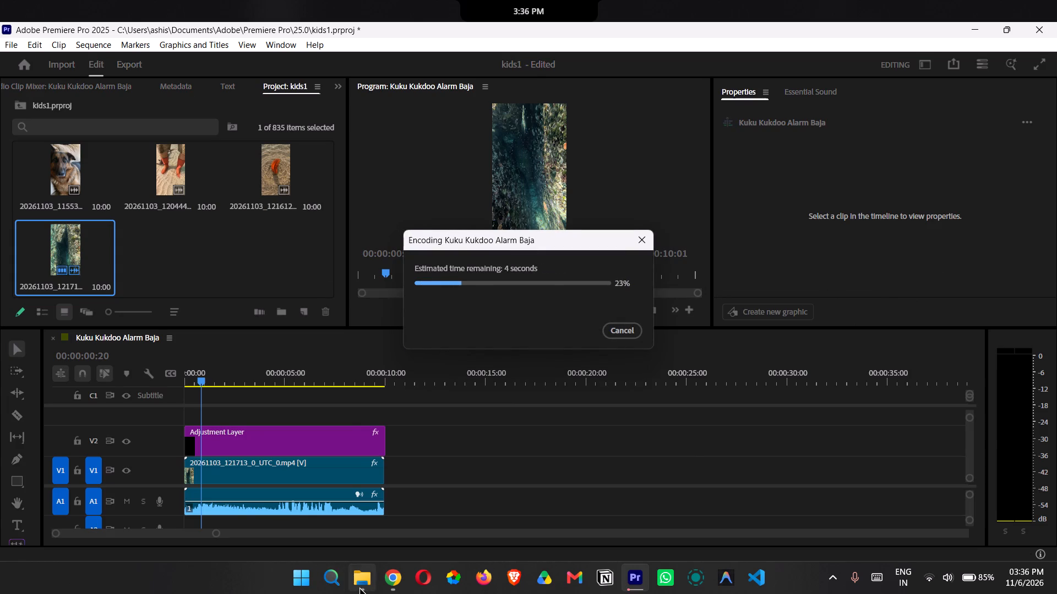
left_click(359, 587)
left_click(359, 585)
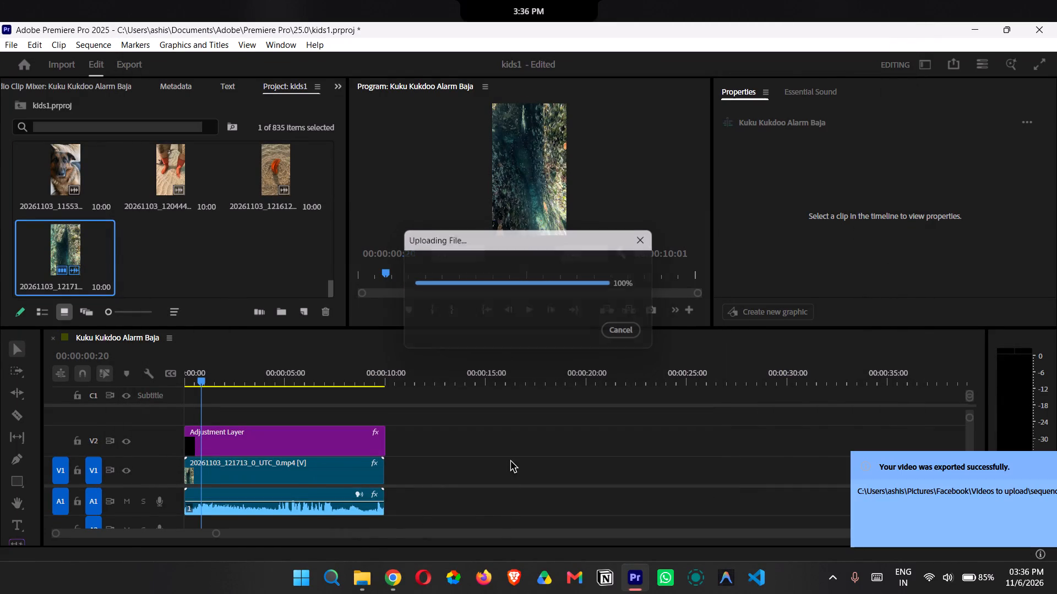
Replace the clip under the adjustment layer with 20261103_121731_0_UTC_0.mp4 from the What's under the sea folder, starting at the sequence beginning.
left_click_drag(488, 473, 335, 502)
key("BackSpace")
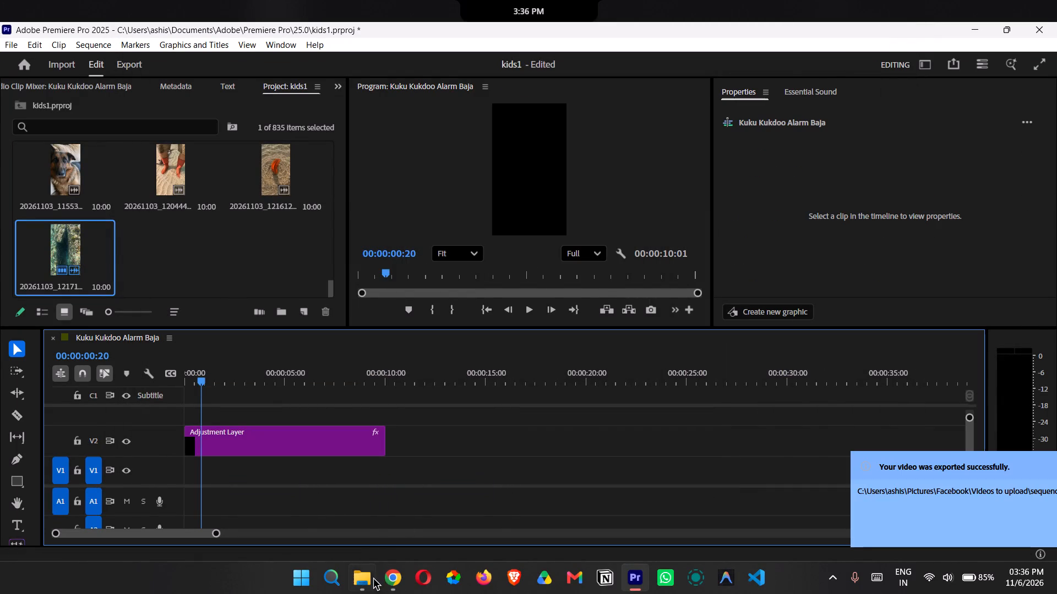
left_click(371, 578)
left_click_drag(536, 175, 438, 515)
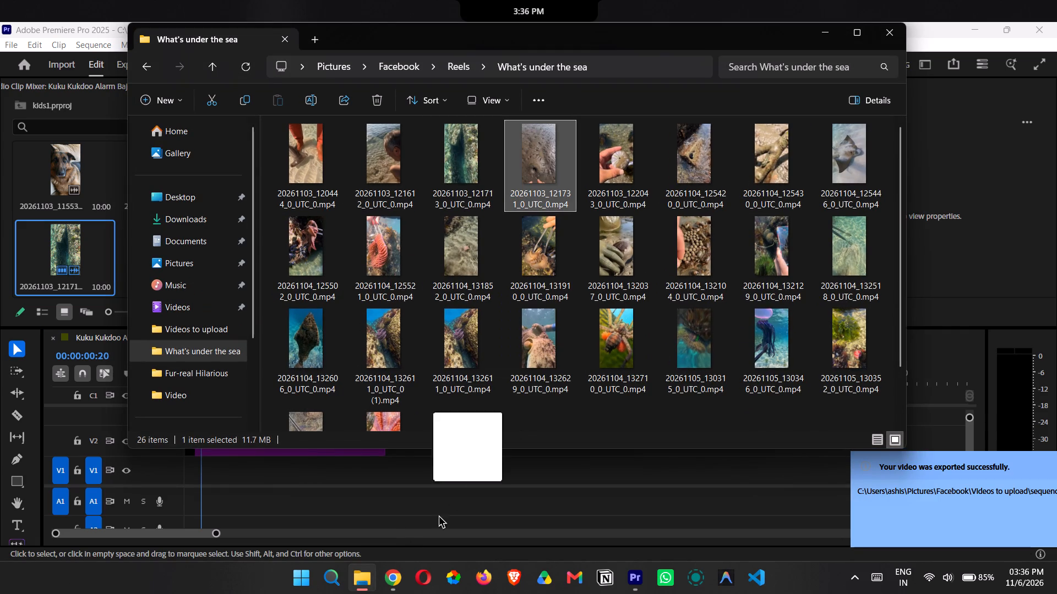
left_click_drag(438, 515, 175, 505)
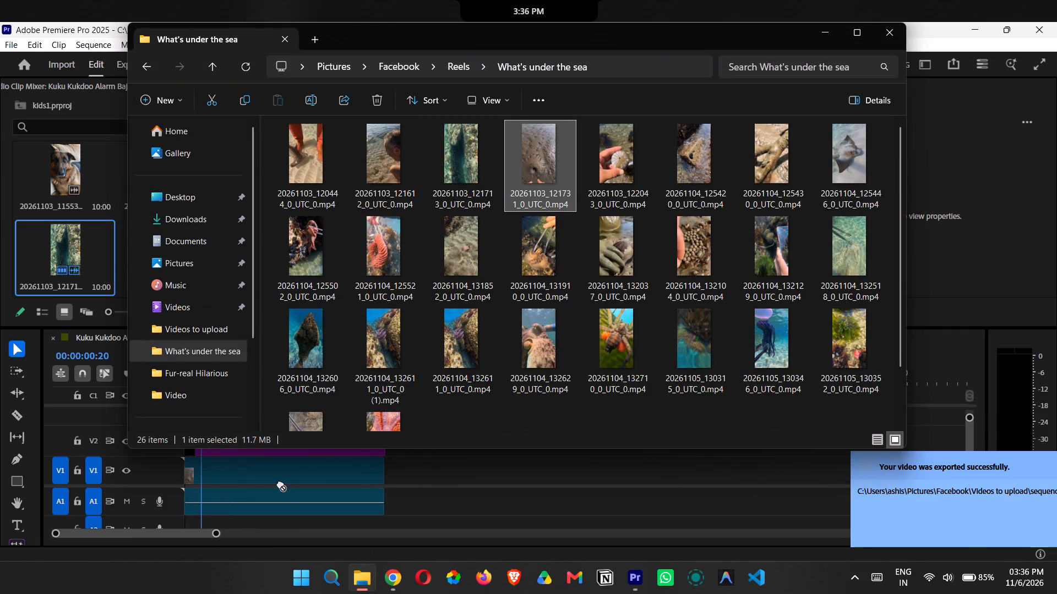
left_click(280, 481)
Scale the 20261103_121731_0_UTC_0.mp4 clip to fill the frame and set its audio volume to 3.5 dB.
left_click(753, 171)
scroll(799, 218, "down", 4)
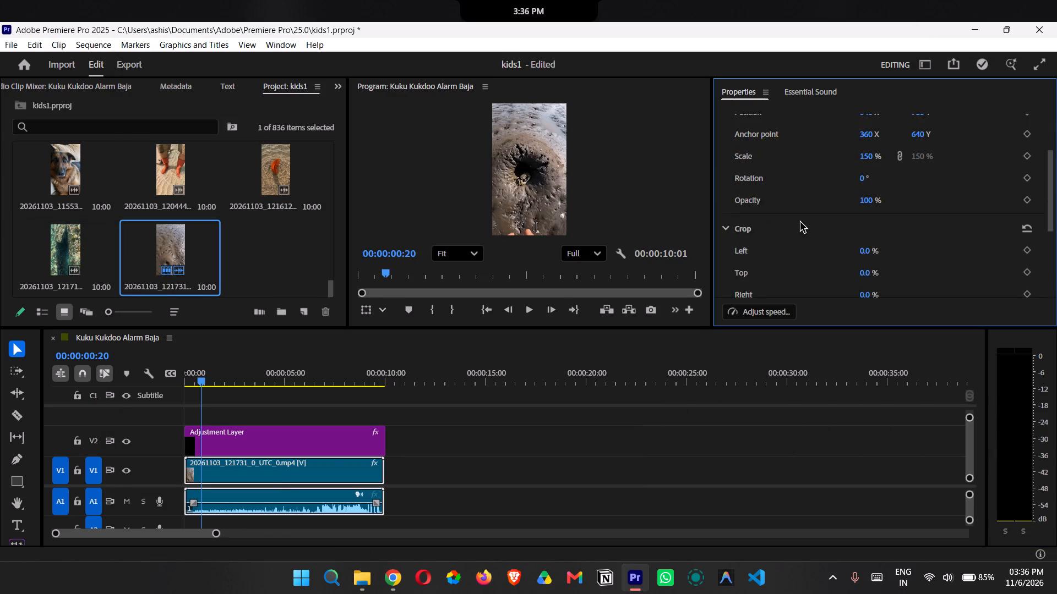
scroll(799, 220, "down", 9)
left_click(930, 282)
Set the quick export file name to sequence-08.mp4 in the Videos to upload folder.
left_click(951, 46)
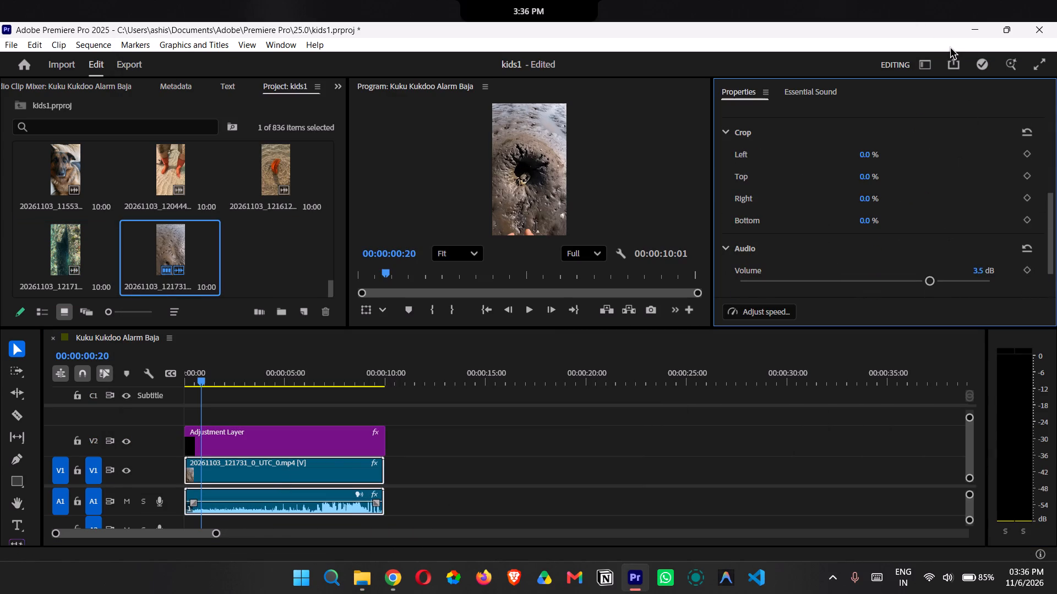
left_click(950, 58)
left_click(776, 132)
scroll(422, 206, "down", 2)
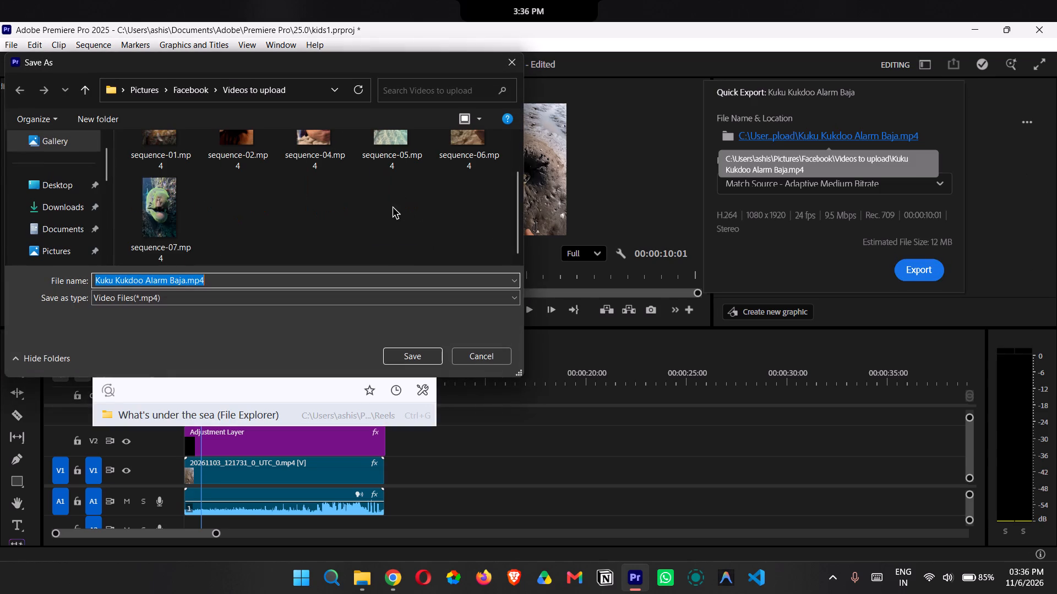
scroll(392, 206, "down", 2)
left_click(126, 206)
left_click(134, 206)
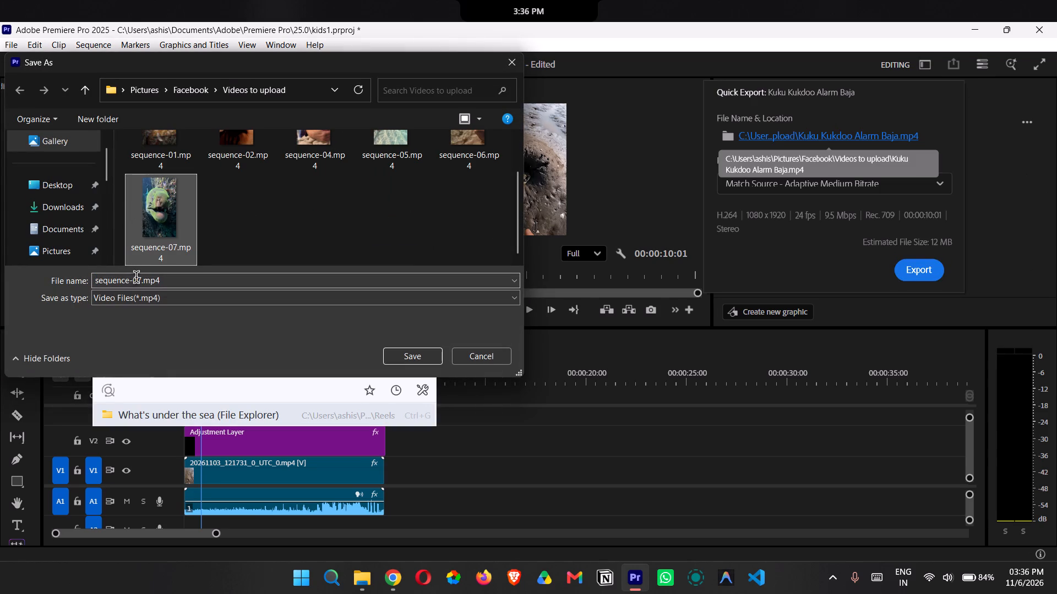
triple_click(138, 277)
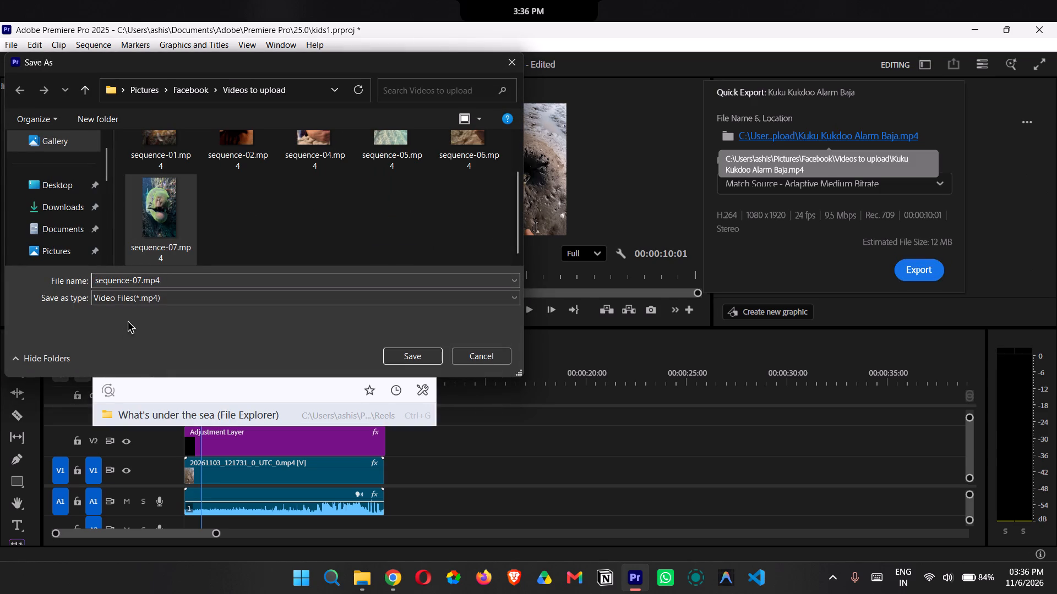
key("Right")
key("BackSpace")
key("8")
key("Return")
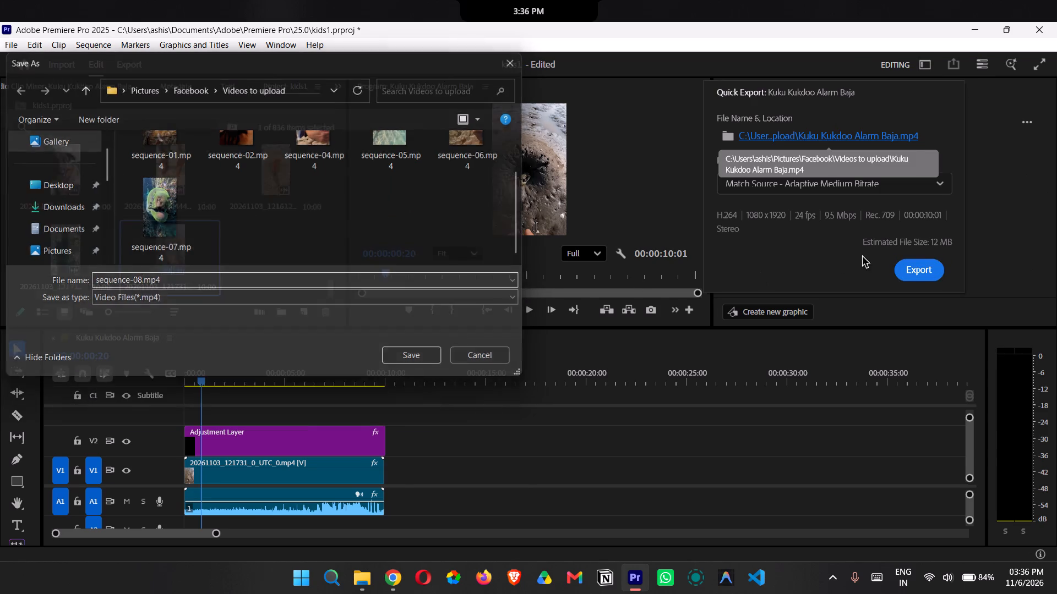
Quick-export the sequence as sequence-08.mp4 to the Videos to upload folder.
left_click(928, 277)
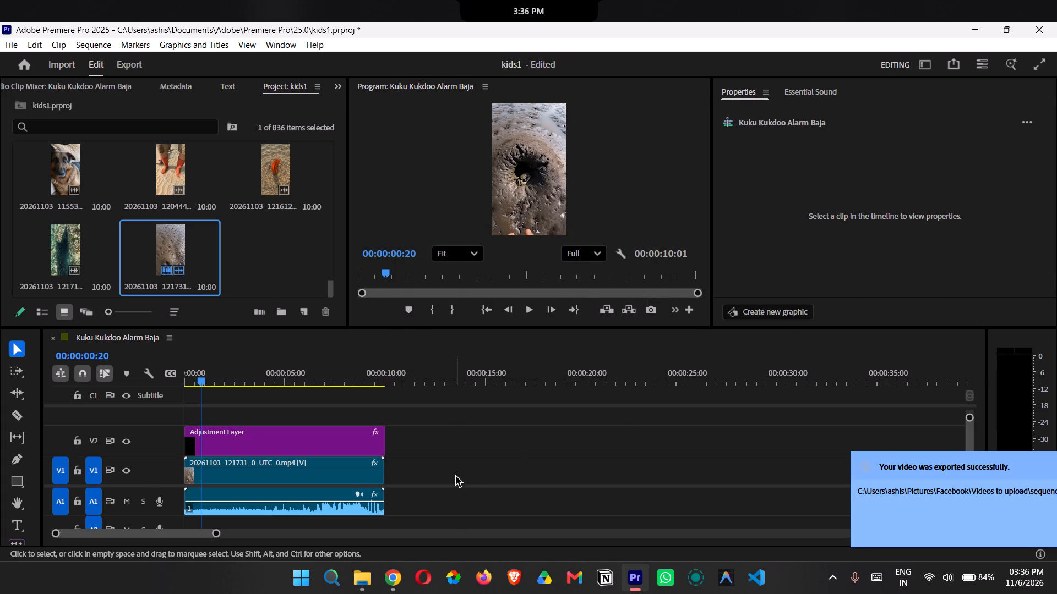
Delete the 20261103_121731_0_UTC_0.mp4 clip's video and audio from under the adjustment layer.
left_click_drag(455, 474, 206, 499)
key("BackSpace")
In File Explorer, delete the first four clips, 20261103_120444_0 through 20261103_121731_0, from the What's under the sea folder.
left_click(366, 580)
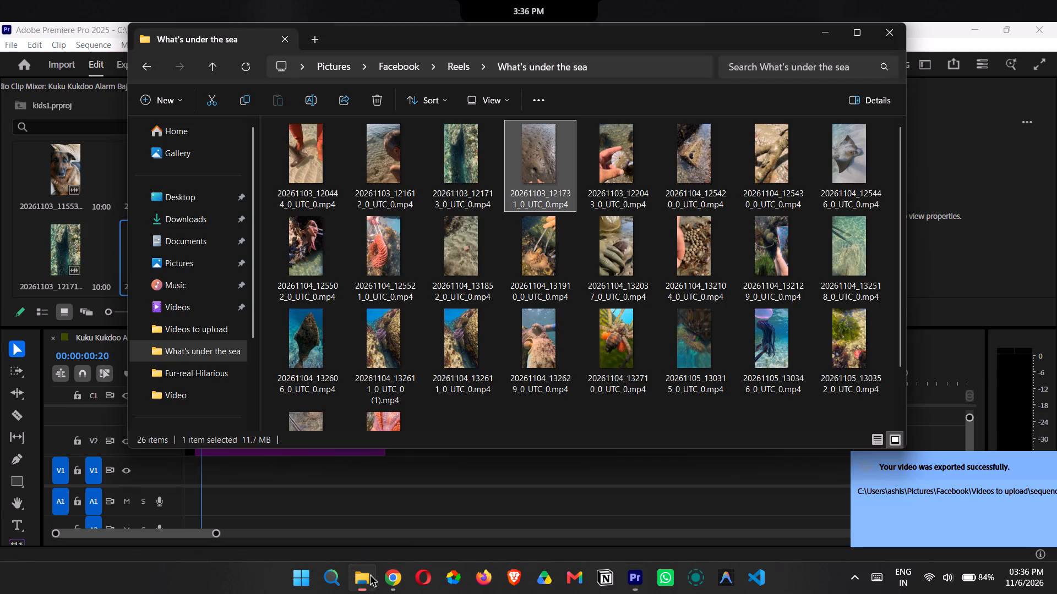
left_click_drag(270, 159, 541, 162)
key("Delete")
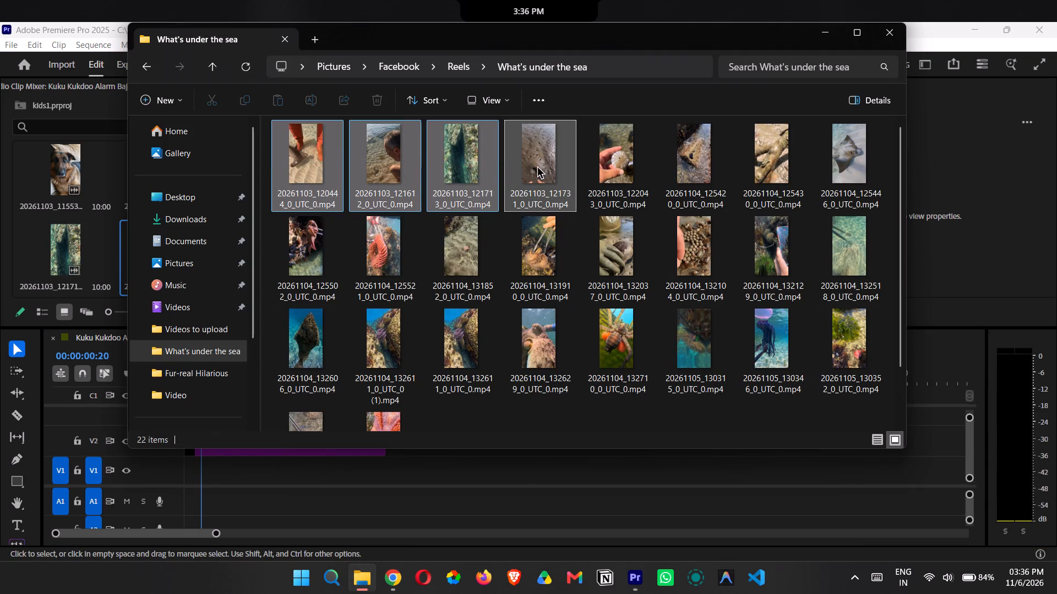
left_click(460, 64)
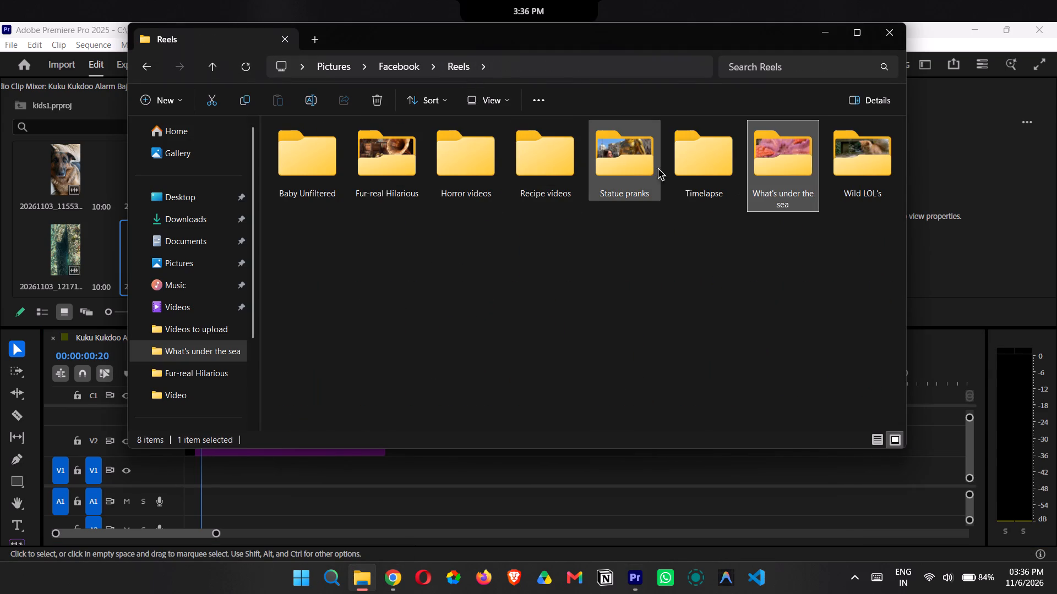
double_click(634, 167)
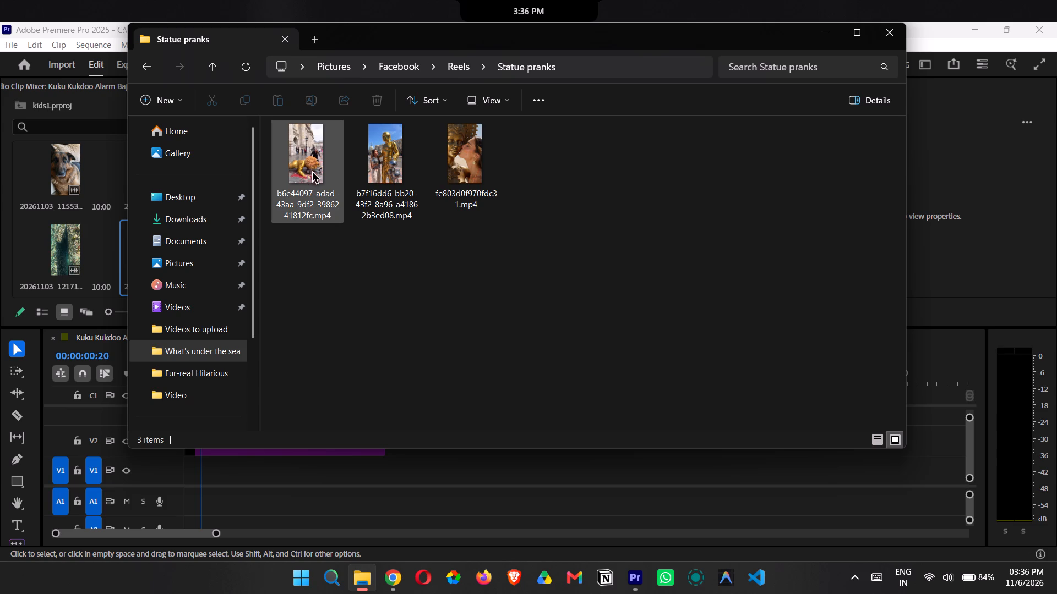
left_click_drag(301, 161, 183, 496)
left_click(290, 485)
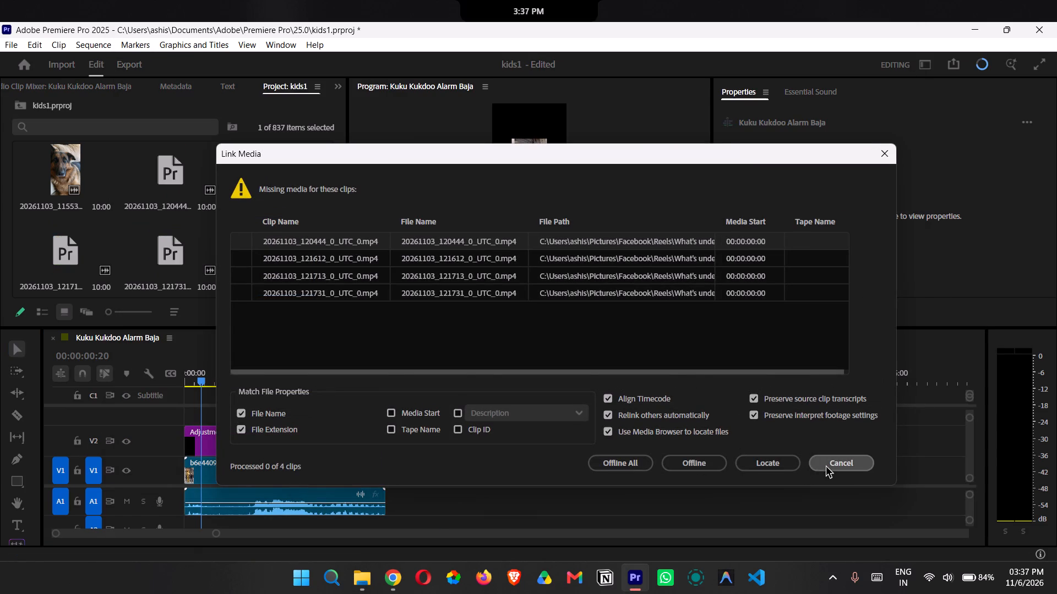
left_click(826, 464)
left_click(286, 471)
left_click(756, 164)
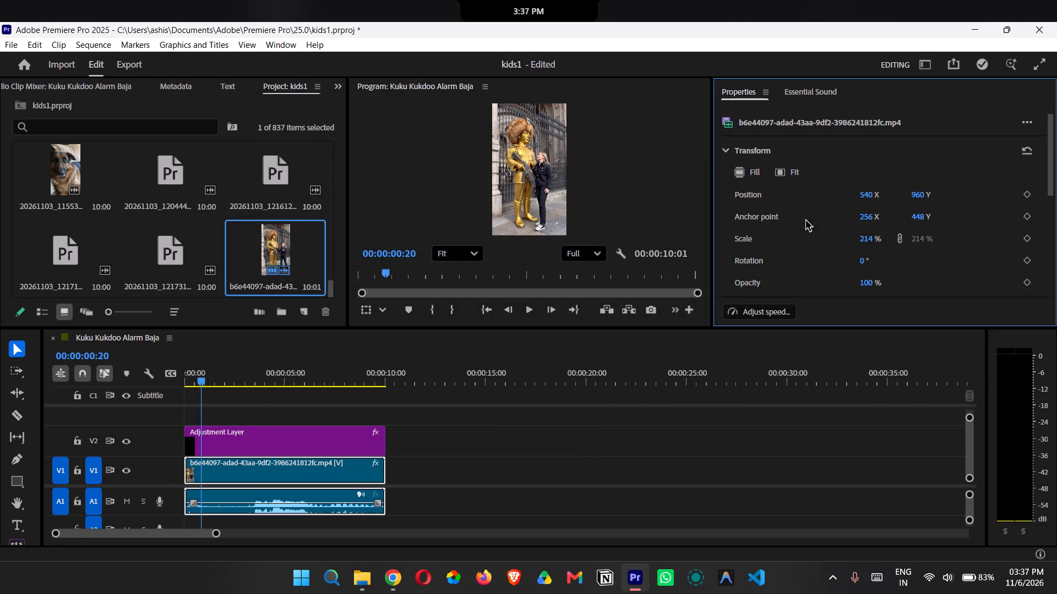
scroll(828, 239, "down", 13)
left_click(937, 281)
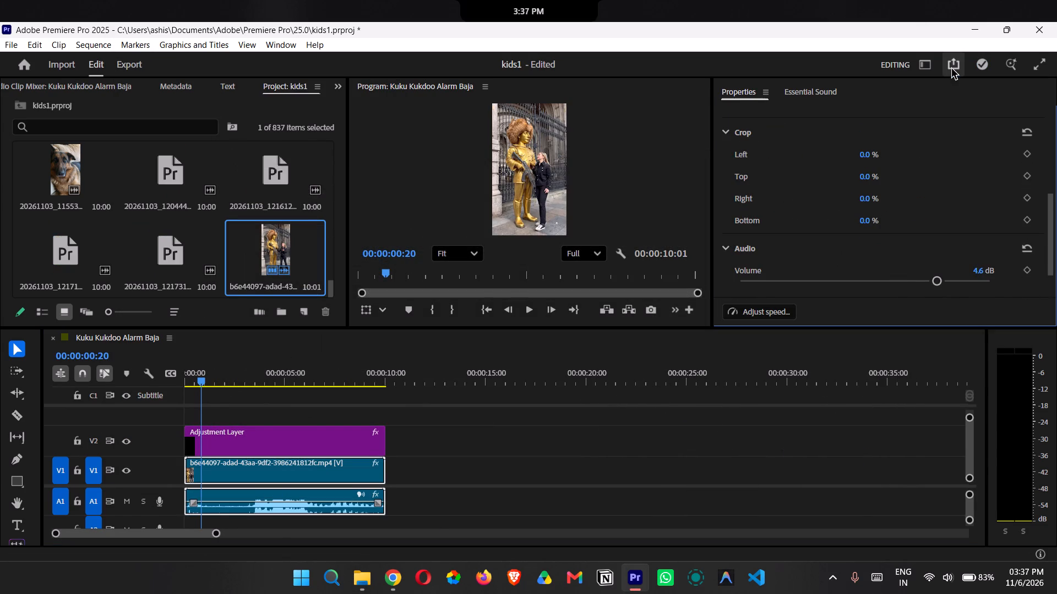
Quick-export the sequence as sequence-09.mp4 to the Videos to upload folder.
left_click(951, 67)
left_click(825, 138)
scroll(190, 200, "down", 2)
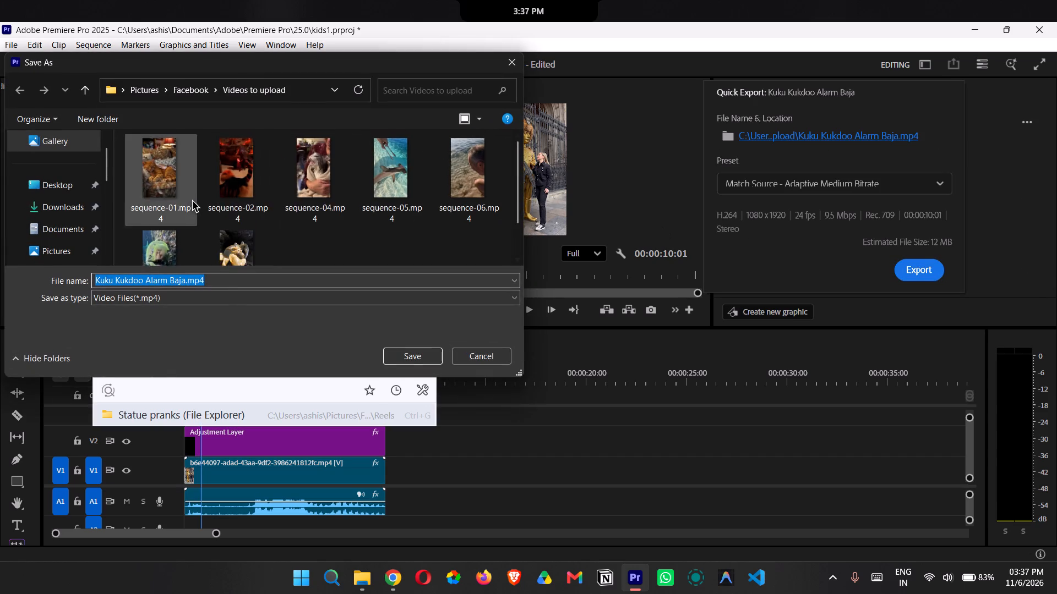
scroll(192, 199, "down", 2)
left_click(252, 215)
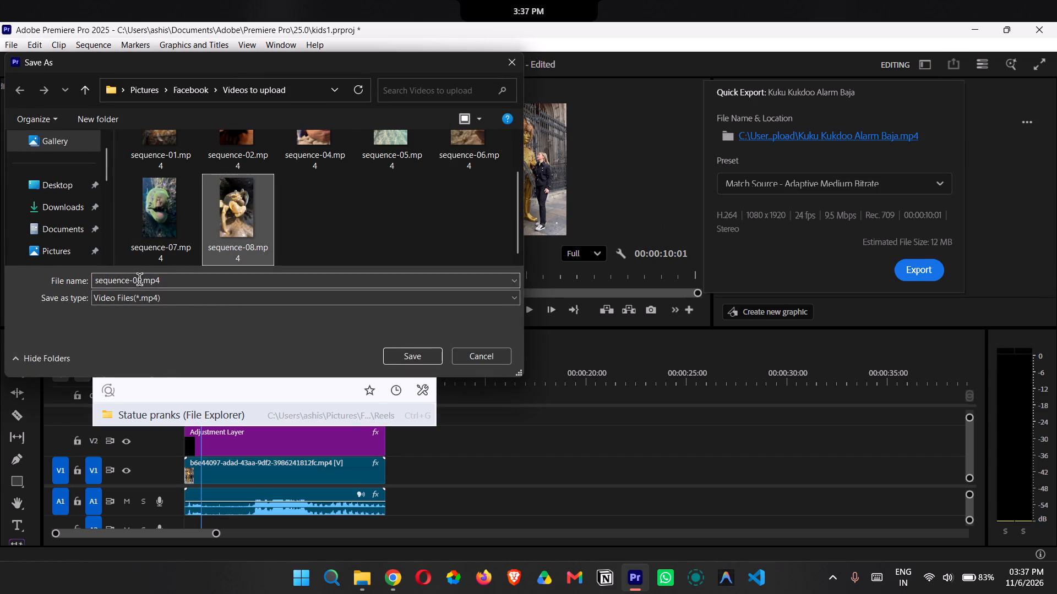
triple_click(141, 281)
key("BackSpace")
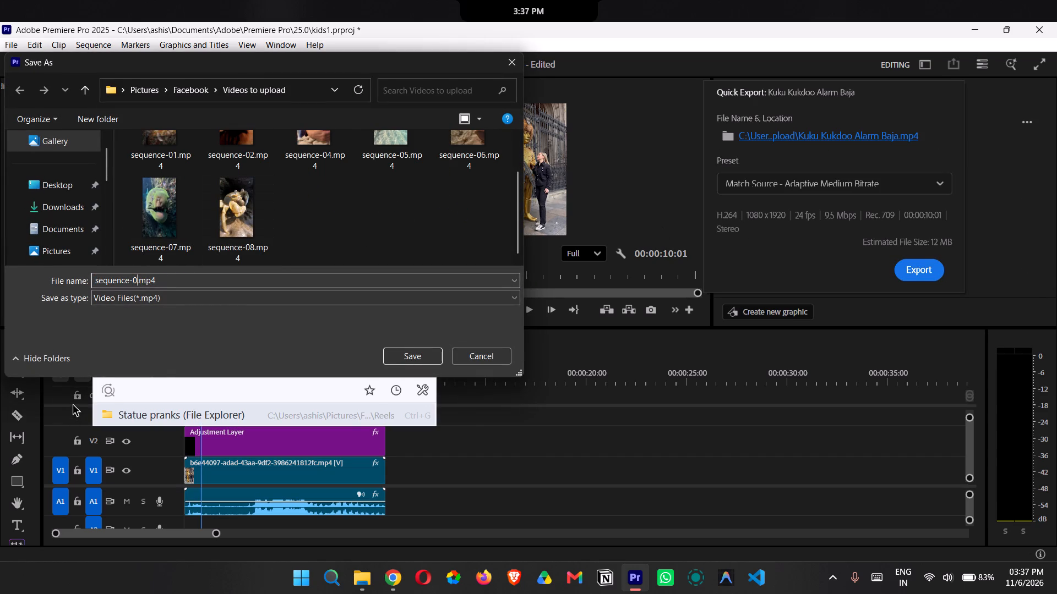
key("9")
key("Return")
left_click(920, 271)
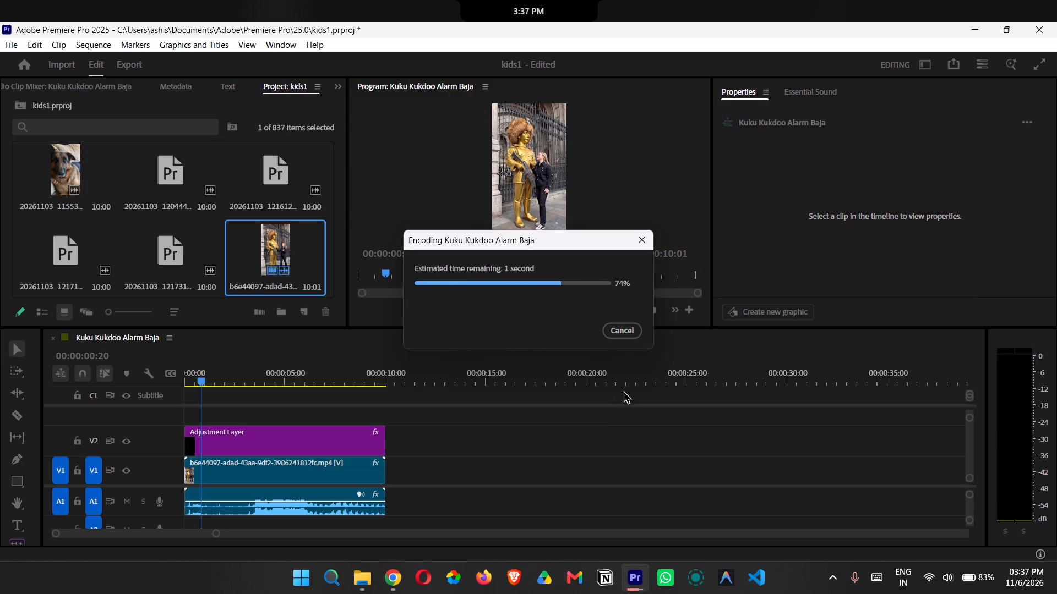
Replace the clip under the adjustment layer with b7f16dd6-bb20-43f2-8a96-a41862b3ed08.mp4 from the Statue pranks folder, starting at the sequence beginning.
left_click_drag(461, 472, 237, 498)
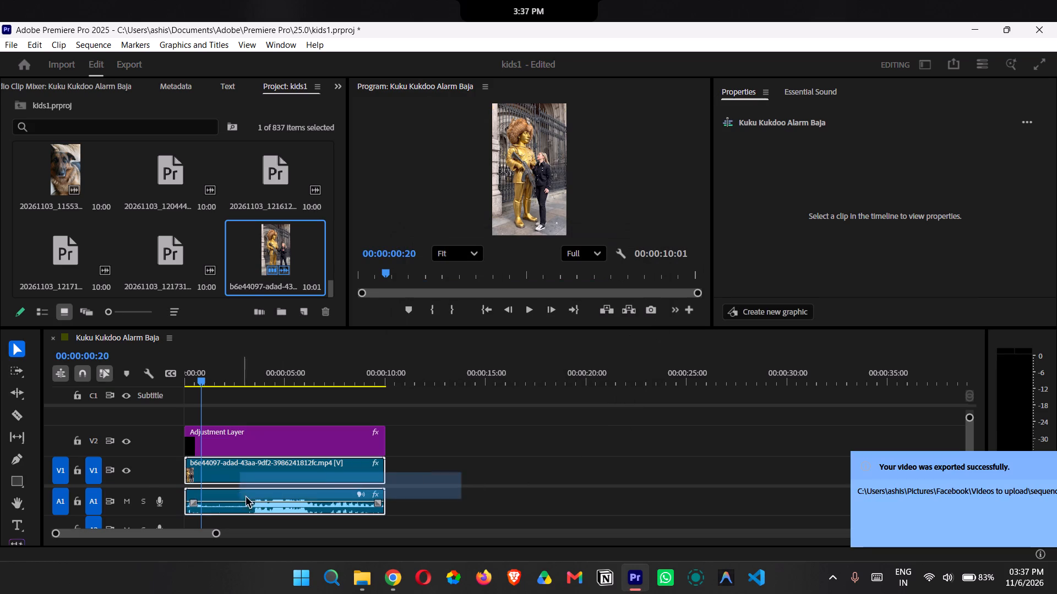
key("BackSpace")
left_click(373, 571)
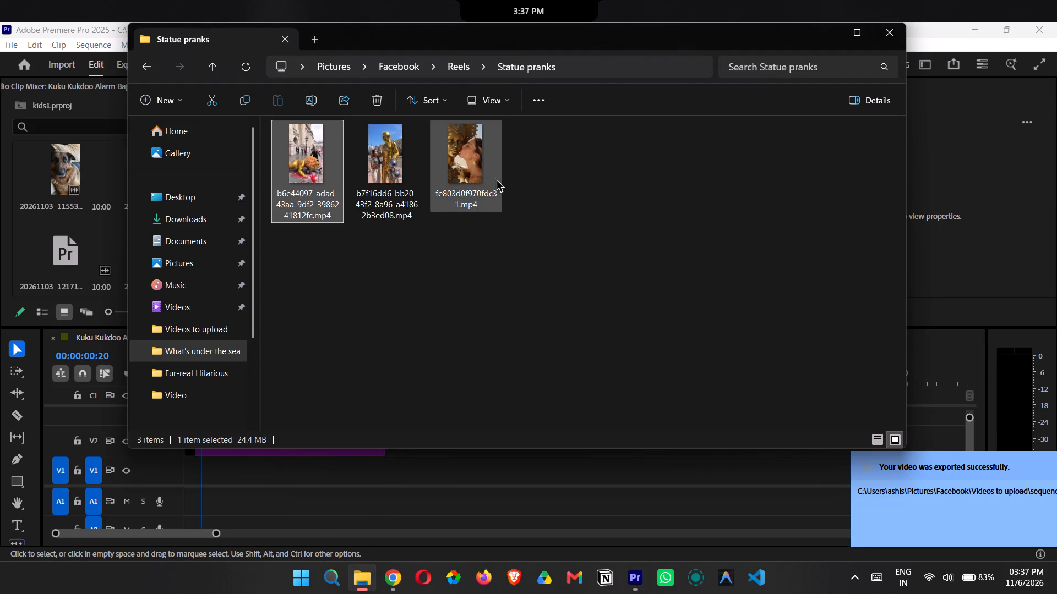
left_click_drag(390, 182, 179, 471)
Scale the b7f16dd6-bb20-43f2-8a96-a41862b3ed08.mp4 clip to fill the frame and raise its audio volume.
left_click(331, 488)
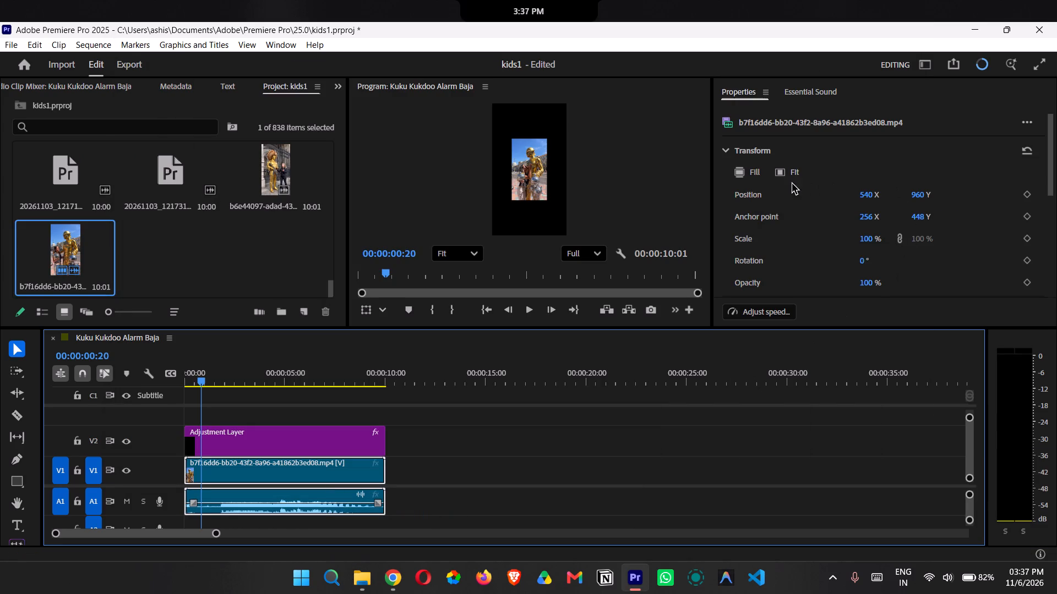
left_click(741, 171)
scroll(803, 238, "down", 12)
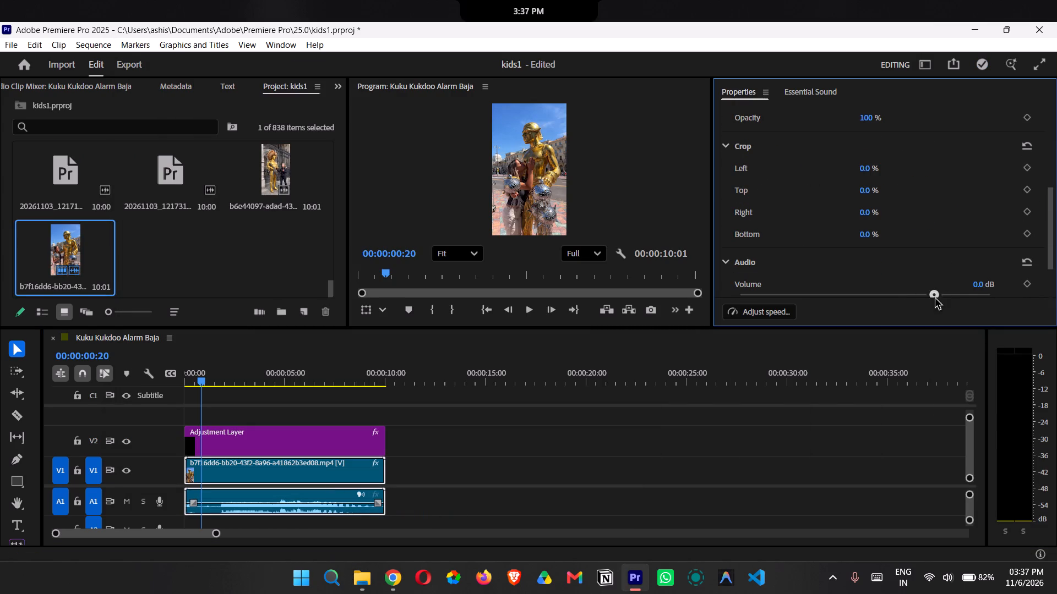
left_click(934, 296)
Quick-export the sequence as sequence-010.mp4 to the Videos to upload folder.
left_click(949, 67)
left_click(839, 130)
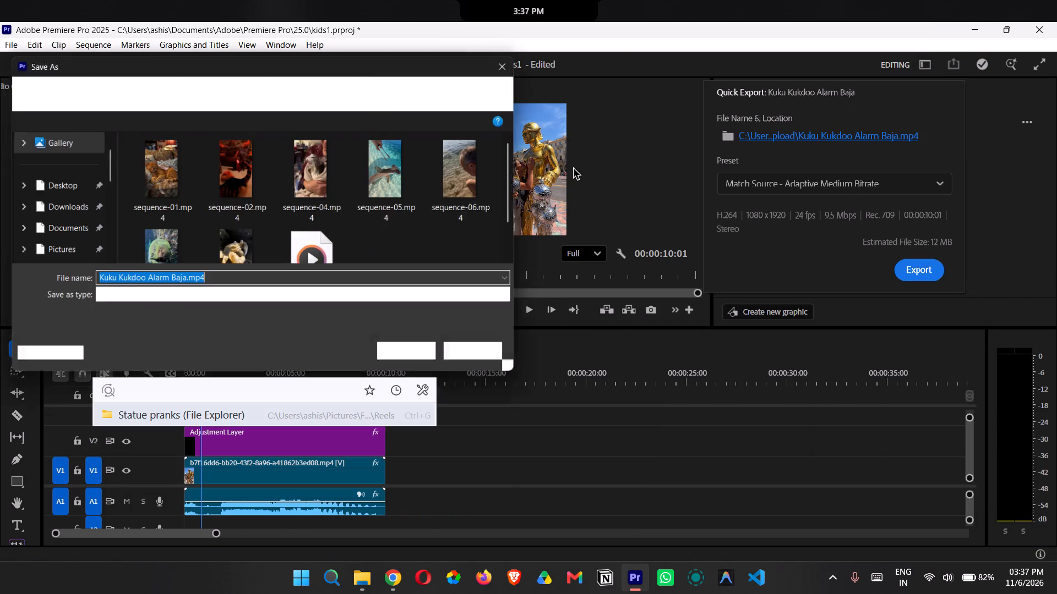
scroll(541, 181, "down", 5)
left_click(329, 198)
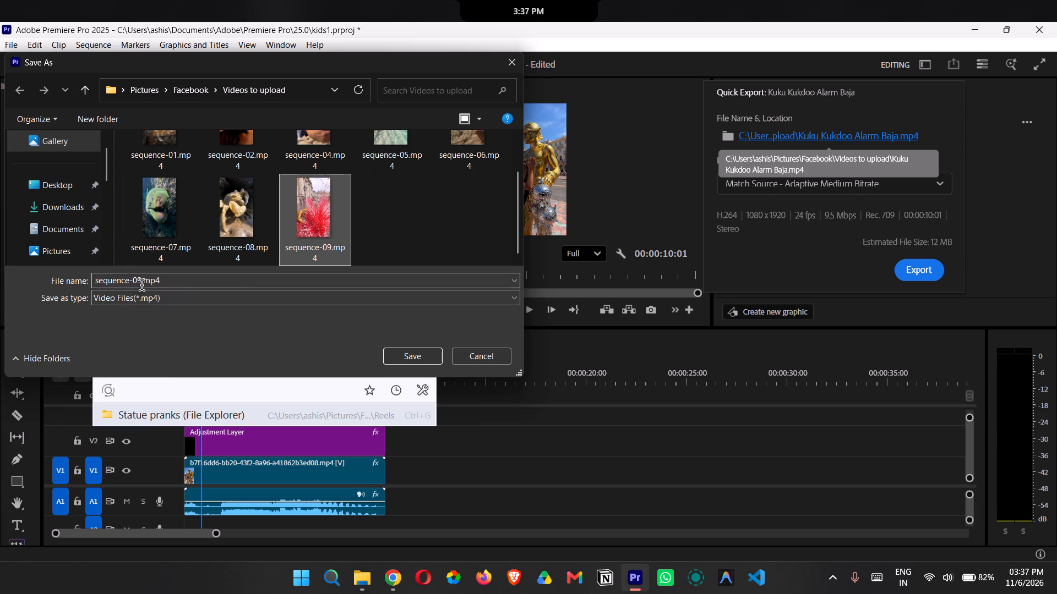
triple_click(141, 282)
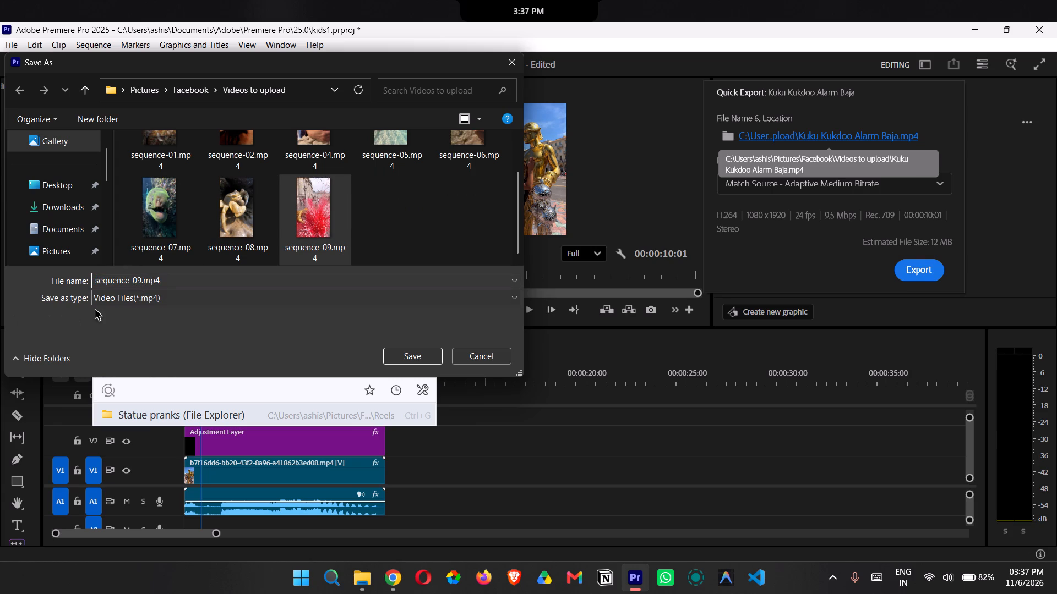
key("BackSpace")
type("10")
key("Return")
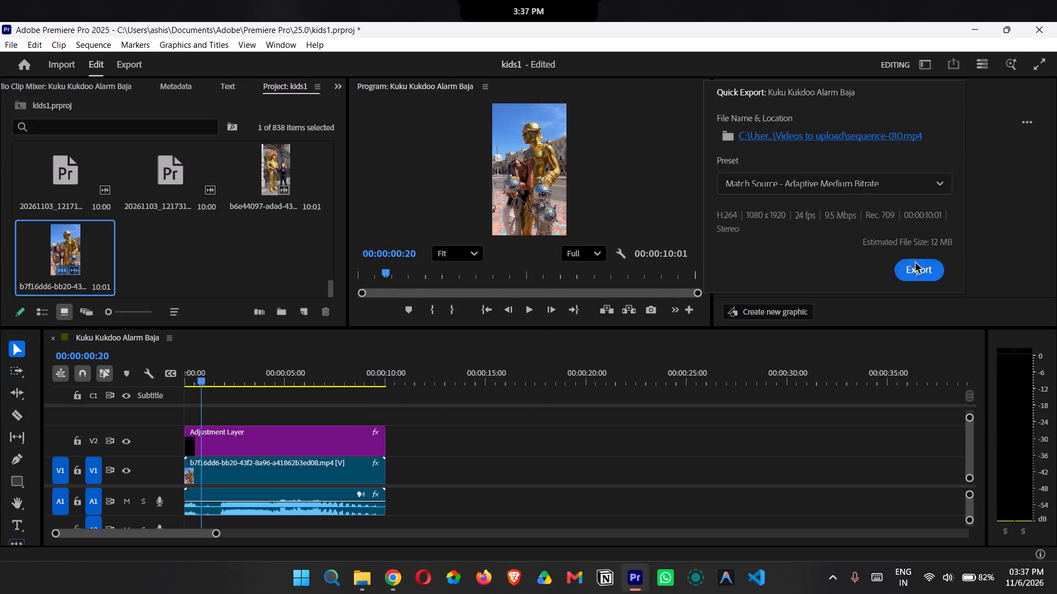
left_click(917, 268)
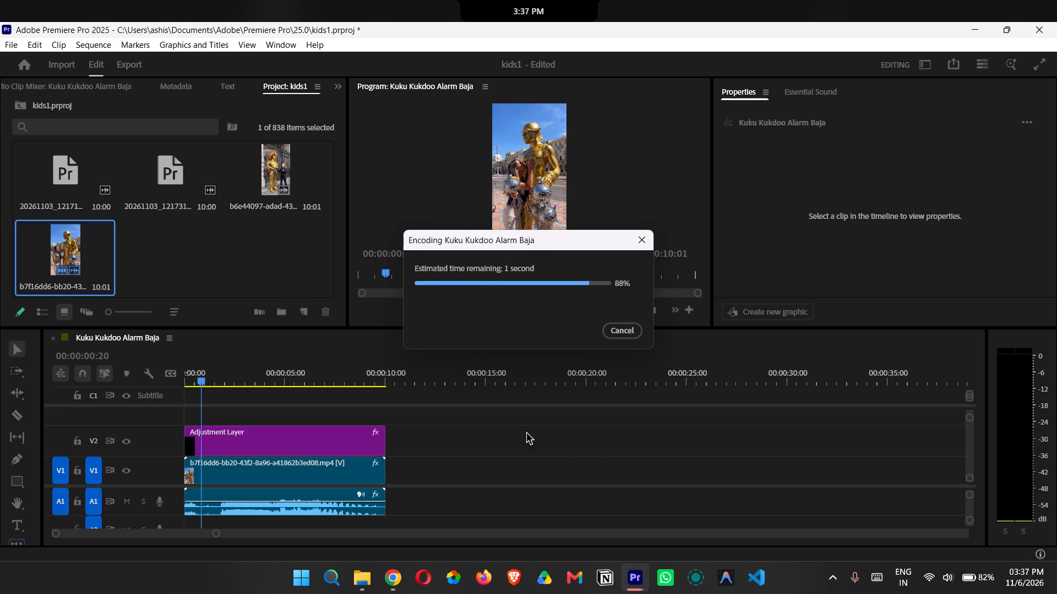
Select the video and audio of the b7f16dd6-bb20-43f2-8a96-a41862b3ed08.mp4 clip under the adjustment layer.
left_click_drag(456, 467, 229, 499)
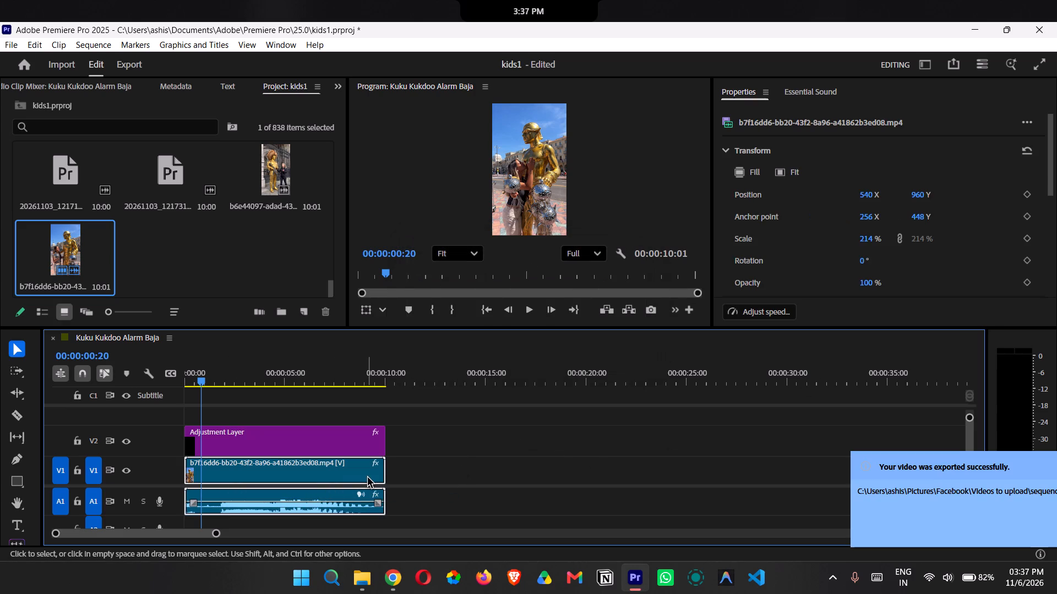
Replace the golden statue clip under the adjustment layer with fe803d0f970fdc31.mp4 from the Statue pranks folder, starting at the sequence beginning.
key("BackSpace")
left_click(360, 570)
left_click_drag(465, 185, 465, 299)
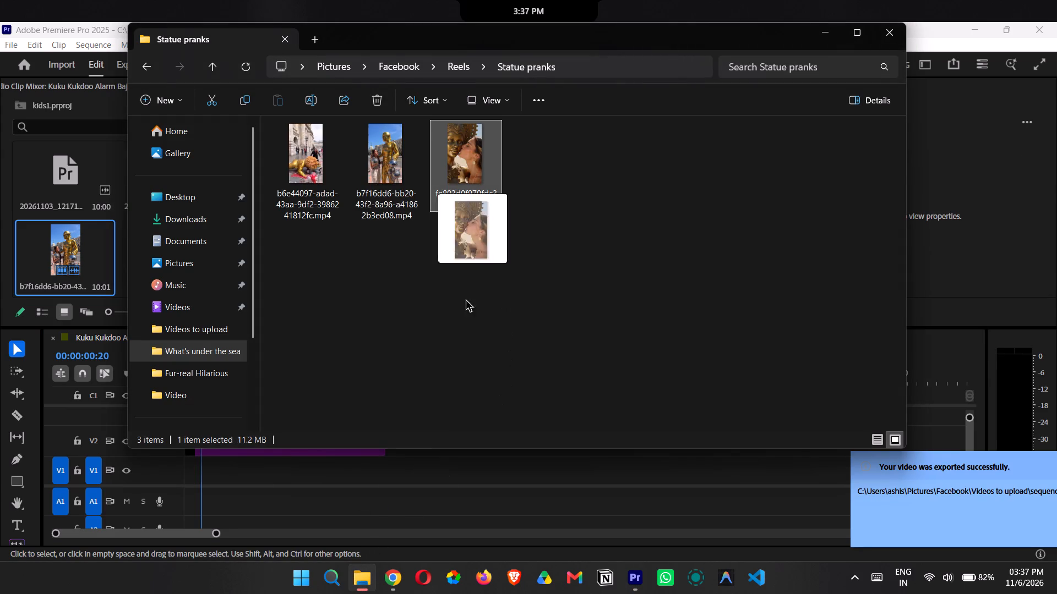
left_click_drag(465, 299, 150, 486)
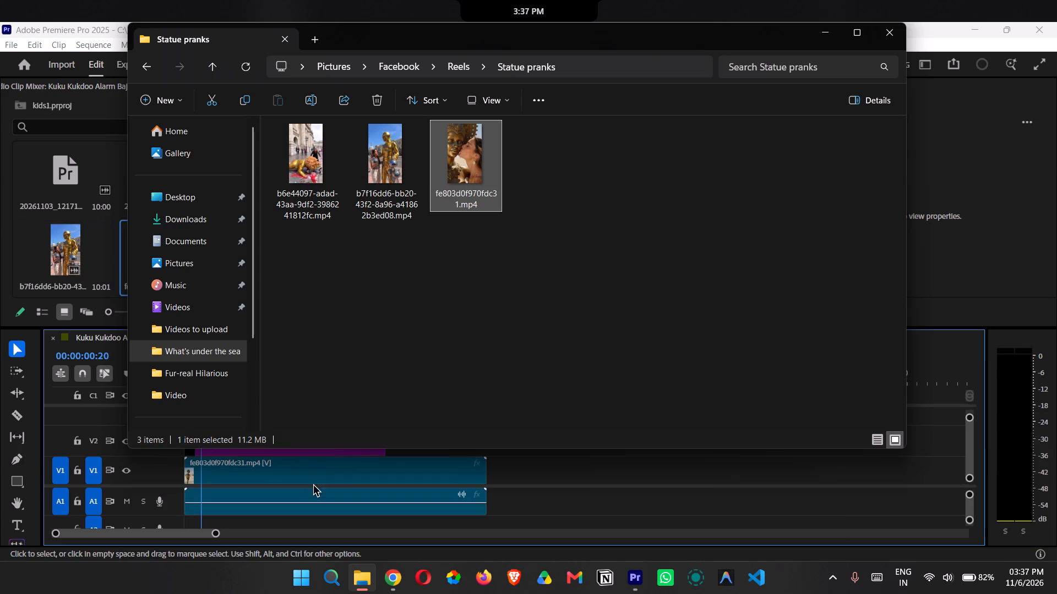
Extend the adjustment layer so it ends together with the fe803d0f970fdc31.mp4 clip in the Premiere Pro timeline.
left_click(313, 478)
left_click_drag(386, 438, 482, 439)
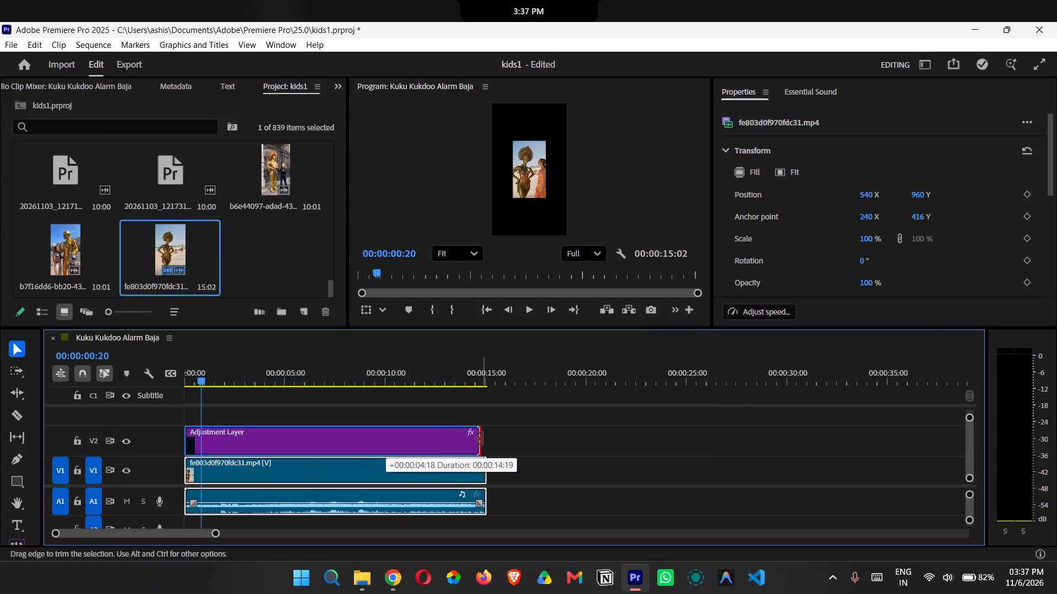
left_click_drag(482, 439, 484, 439)
Scale the fe803d0f970fdc31.mp4 clip to fill the frame and raise its audio volume slightly.
left_click(748, 178)
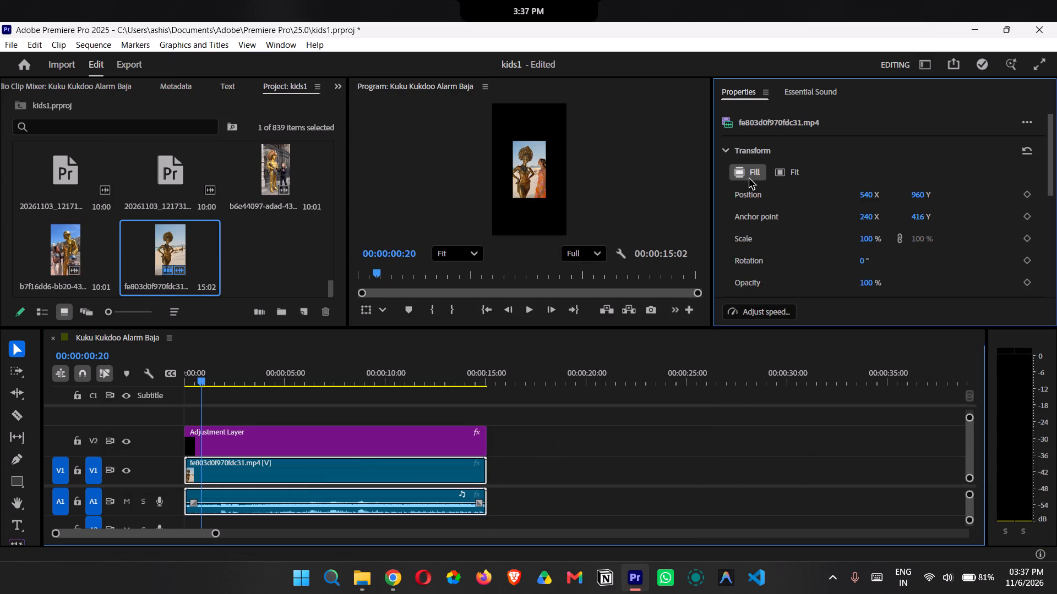
left_click_drag(238, 376, 164, 390)
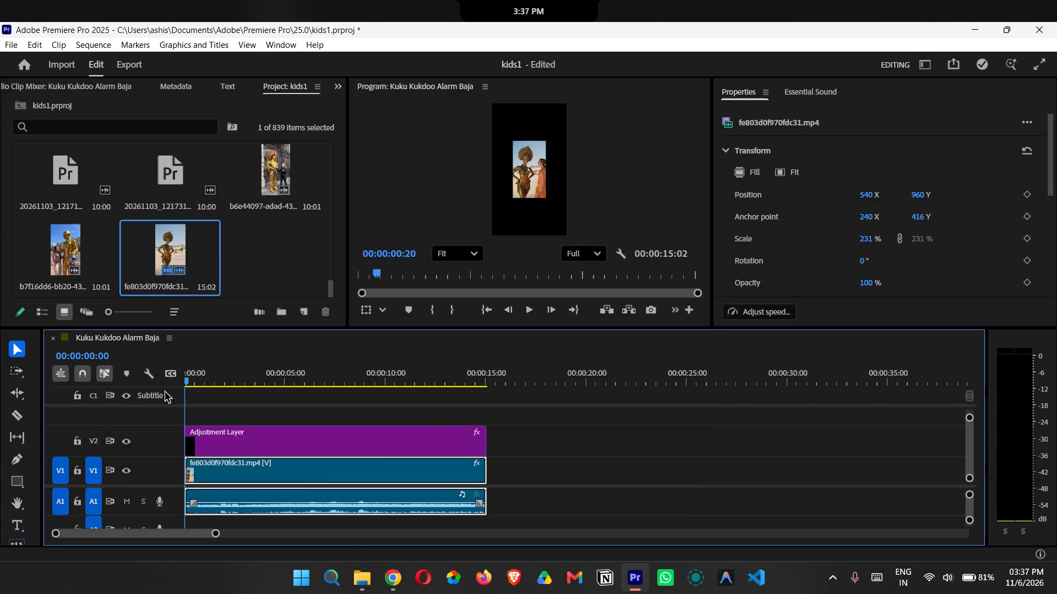
left_click_drag(164, 390, 157, 391)
scroll(820, 241, "down", 13)
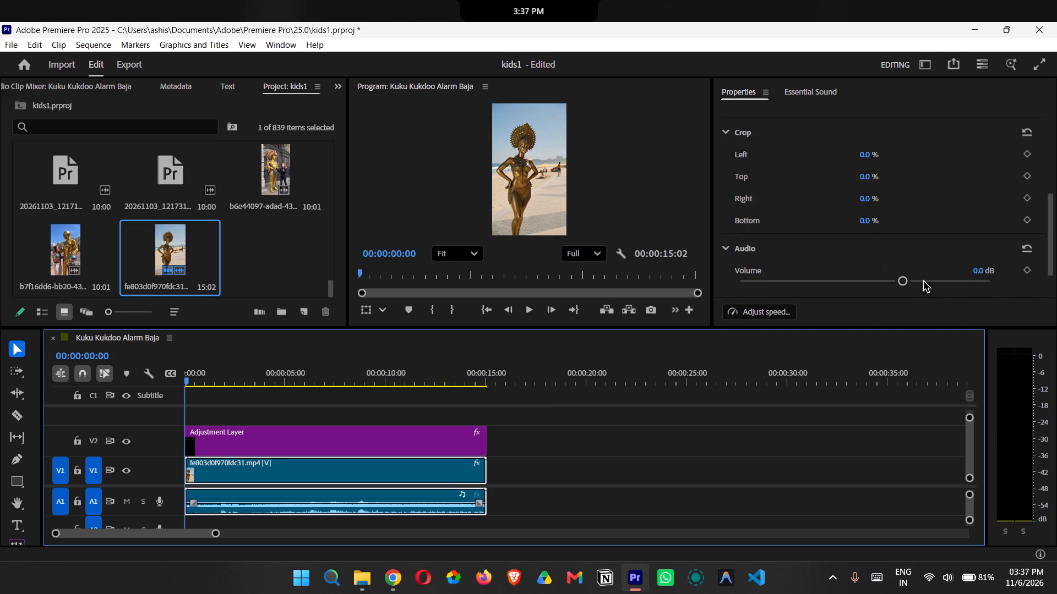
left_click(931, 282)
Quick export the video to the Videos to upload folder, changing the number in the sequence-010.mp4 file name to 11.
left_click(952, 66)
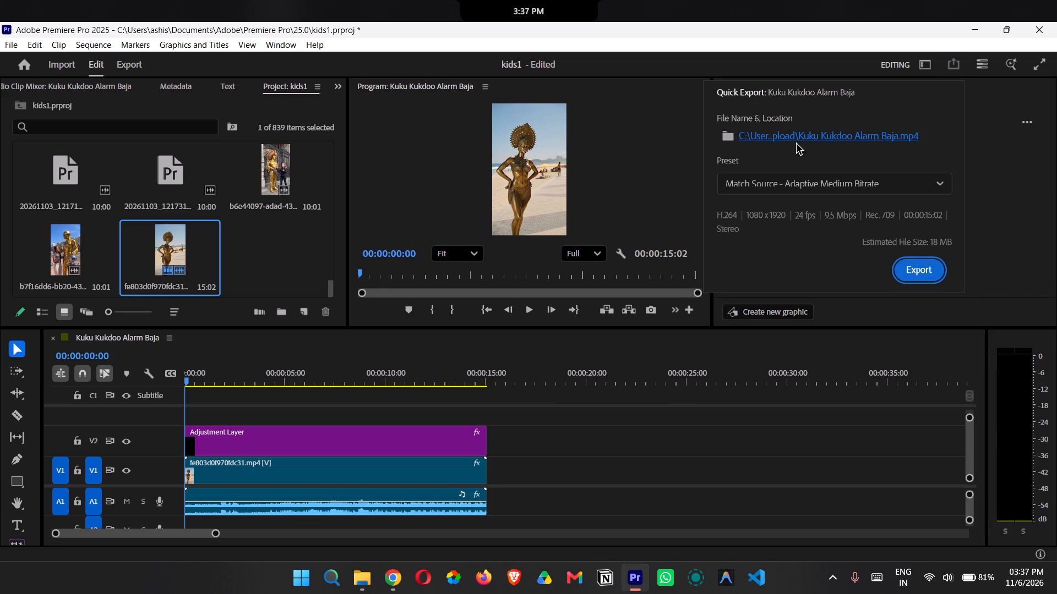
left_click(796, 142)
left_click(802, 134)
scroll(467, 189, "down", 5)
left_click(404, 197)
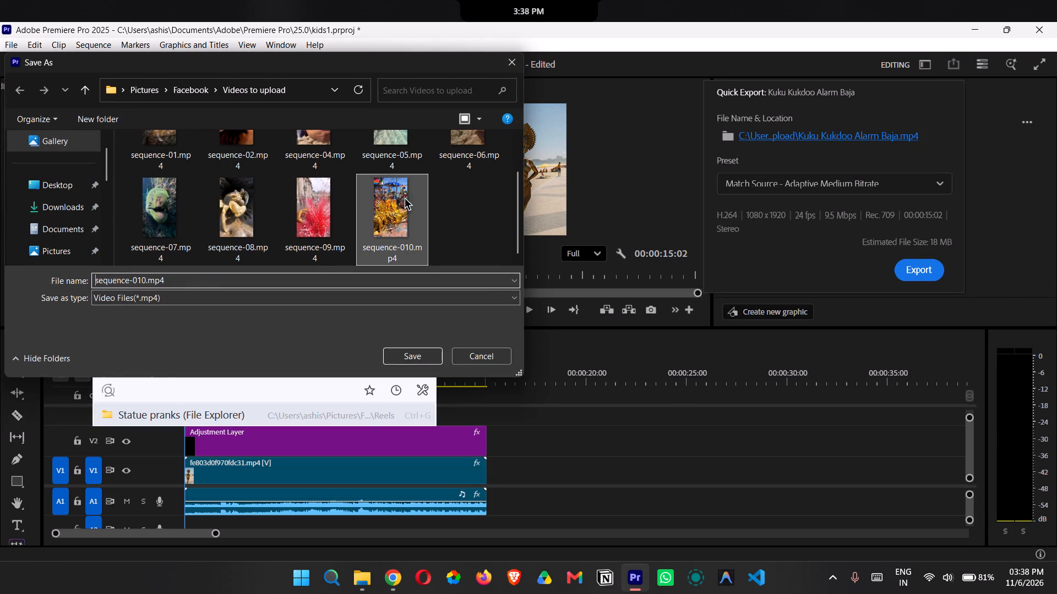
triple_click(144, 280)
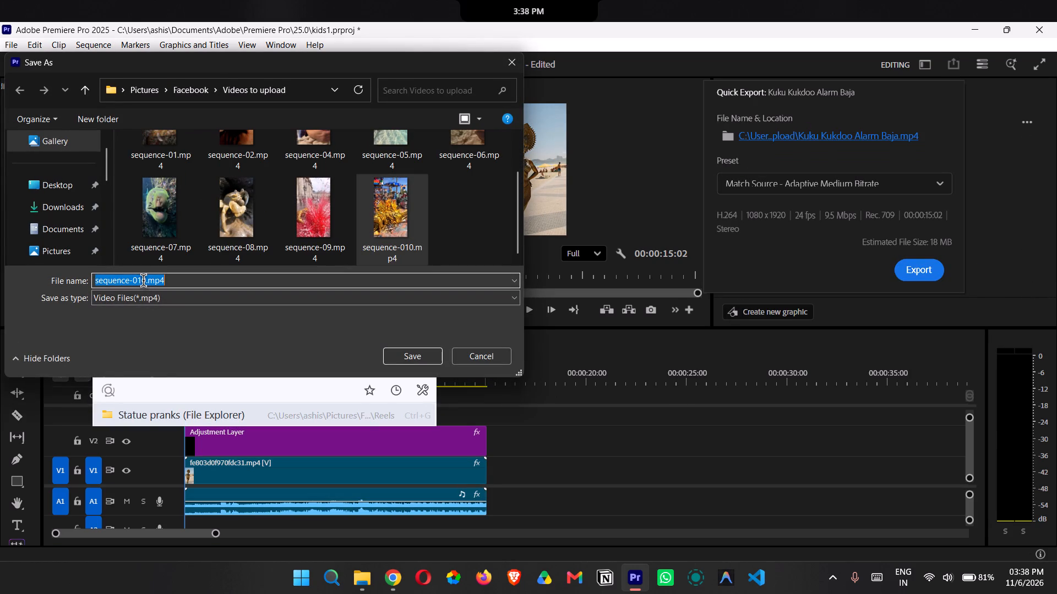
key("BackSpace")
key("BackSpace")
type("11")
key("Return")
left_click(941, 269)
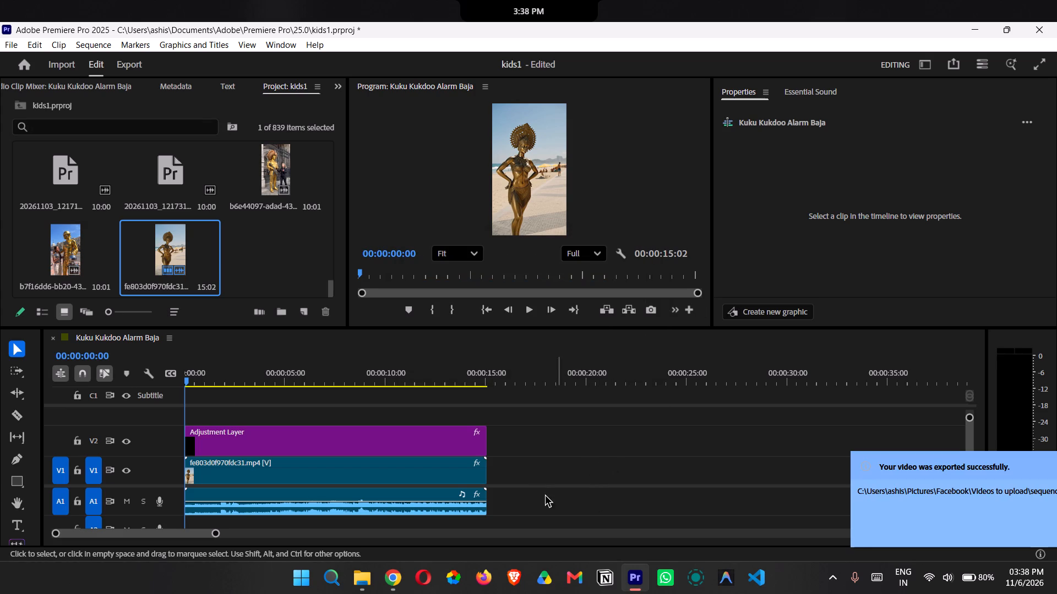
Delete the fe803d0f970fdc31.mp4 video clip and its audio from beneath the adjustment layer.
left_click_drag(543, 468, 214, 534)
left_click_drag(569, 516, 402, 510)
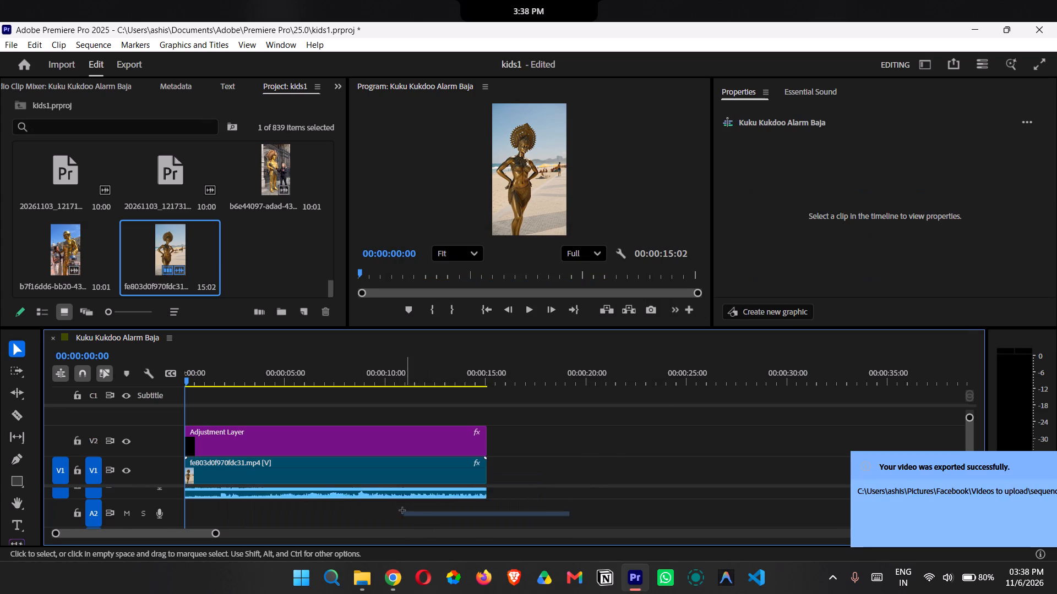
left_click_drag(402, 510, 374, 477)
key("BackSpace")
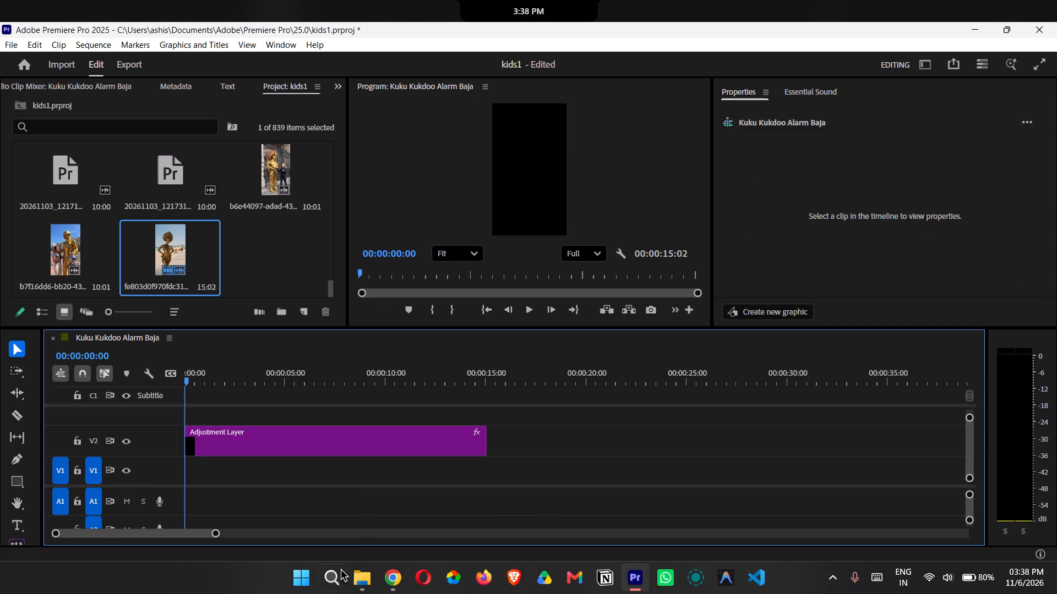
Switch to File Explorer and delete all three videos in the Statue pranks folder.
left_click(358, 575)
left_click_drag(570, 238, 461, 253)
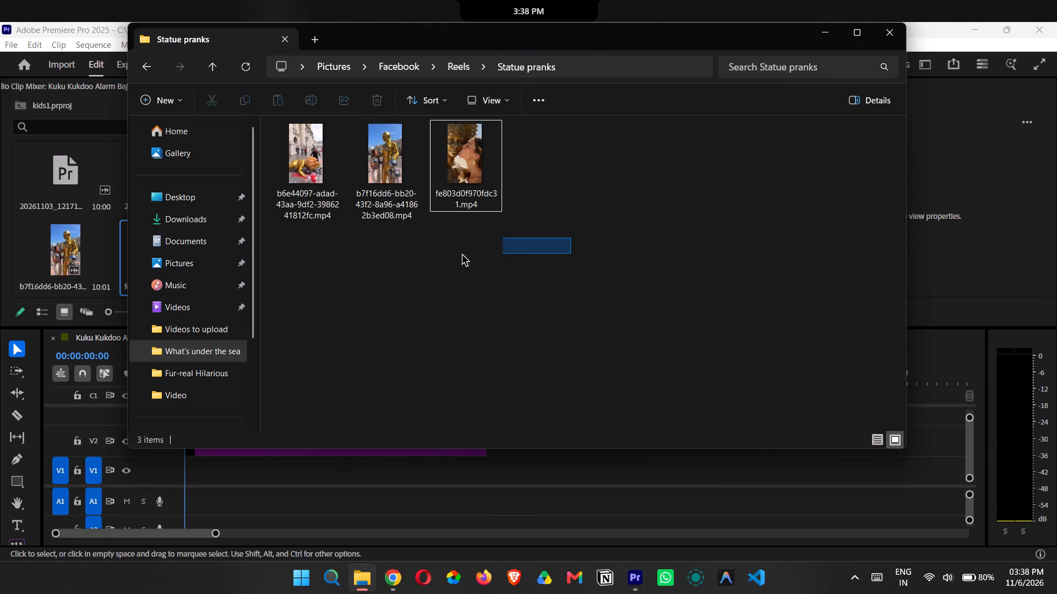
left_click_drag(461, 253, 259, 159)
key("Delete")
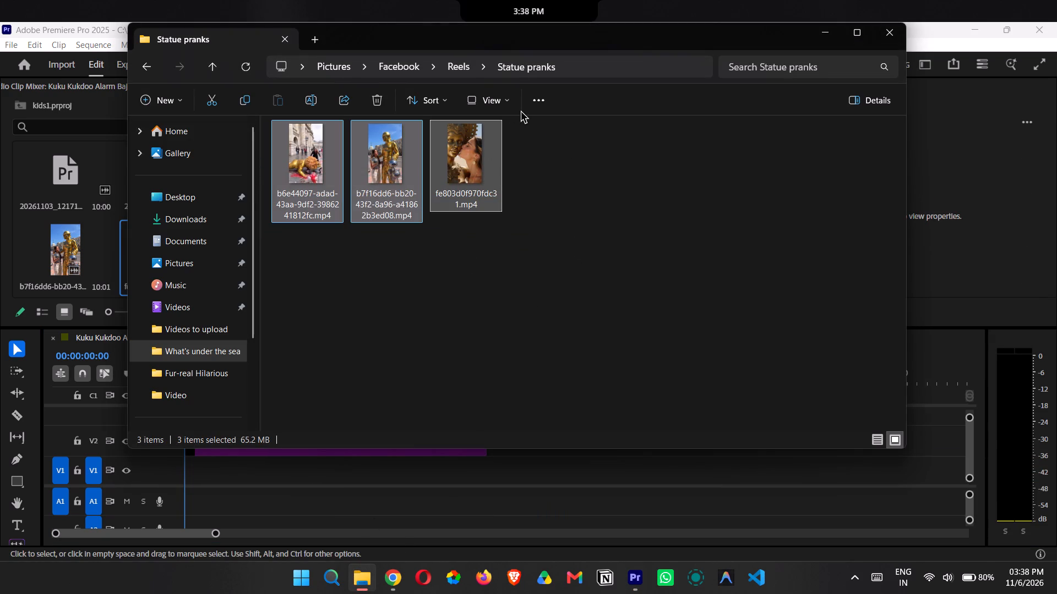
Place 20261104_121639_0_UTC_0.mp4 from the Fur-real Hilarious folder under the adjustment layer at the sequence beginning in Premiere Pro.
left_click(466, 70)
double_click(385, 158)
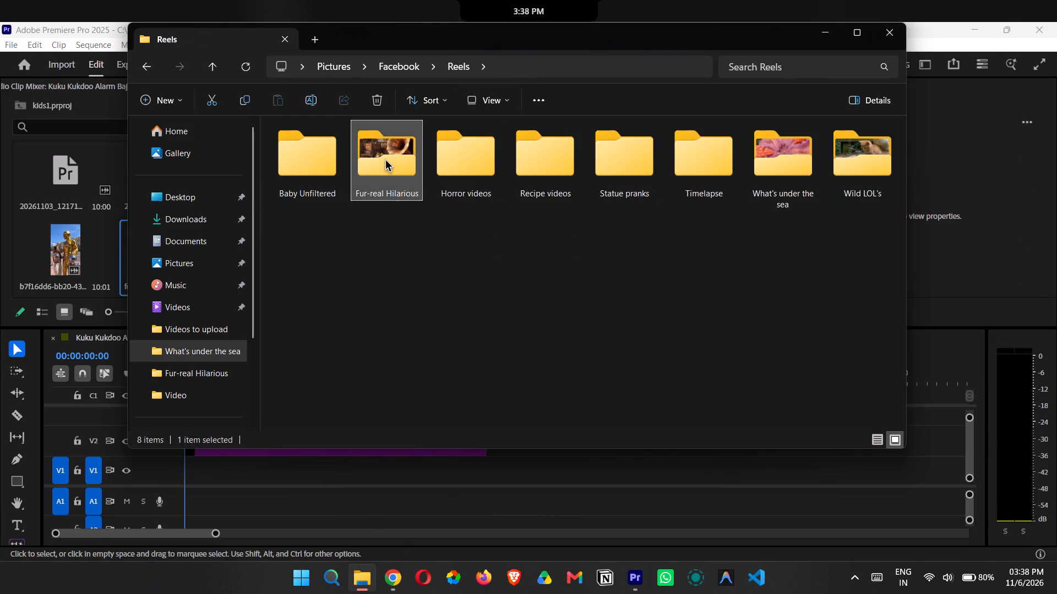
left_click_drag(304, 166, 345, 400)
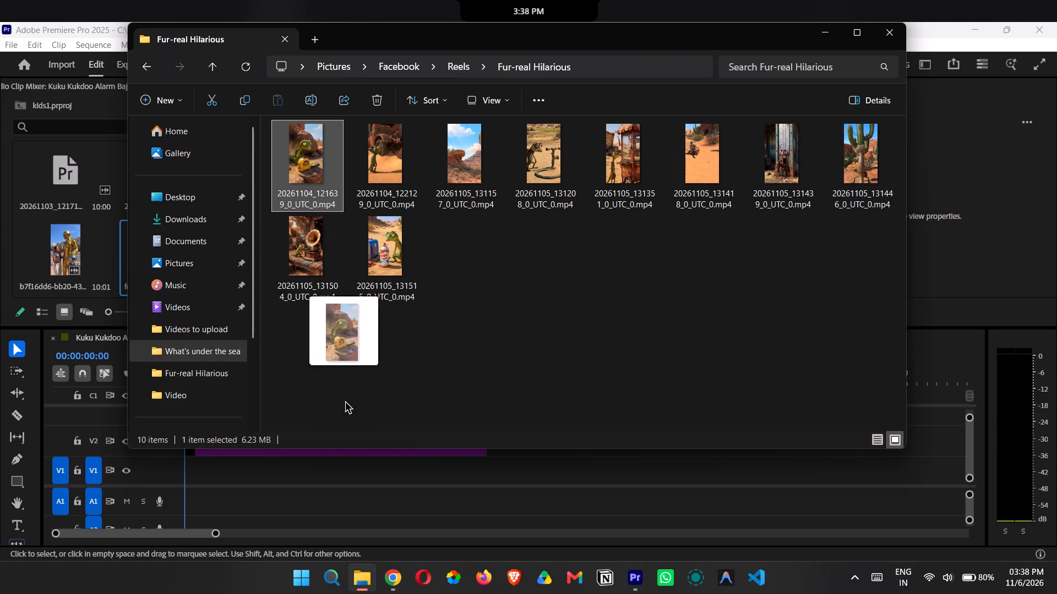
left_click_drag(345, 400, 172, 491)
left_click(313, 483)
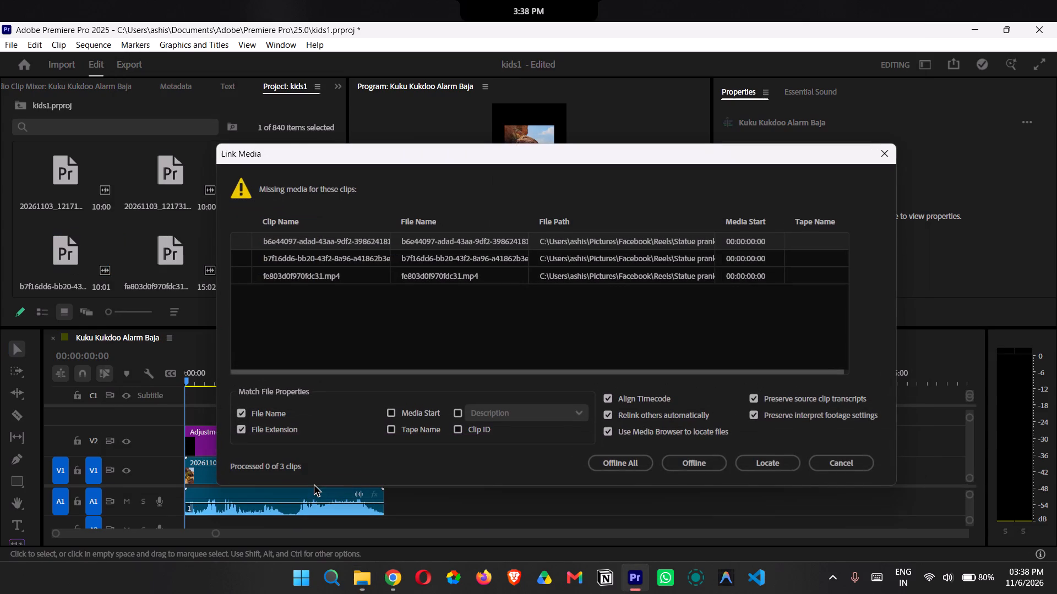
Dismiss the missing-media relinking and trim the adjustment layer to end with the 20261104_121639_0_UTC_0.mp4 clip at 10 seconds.
left_click(837, 468)
left_click(347, 472)
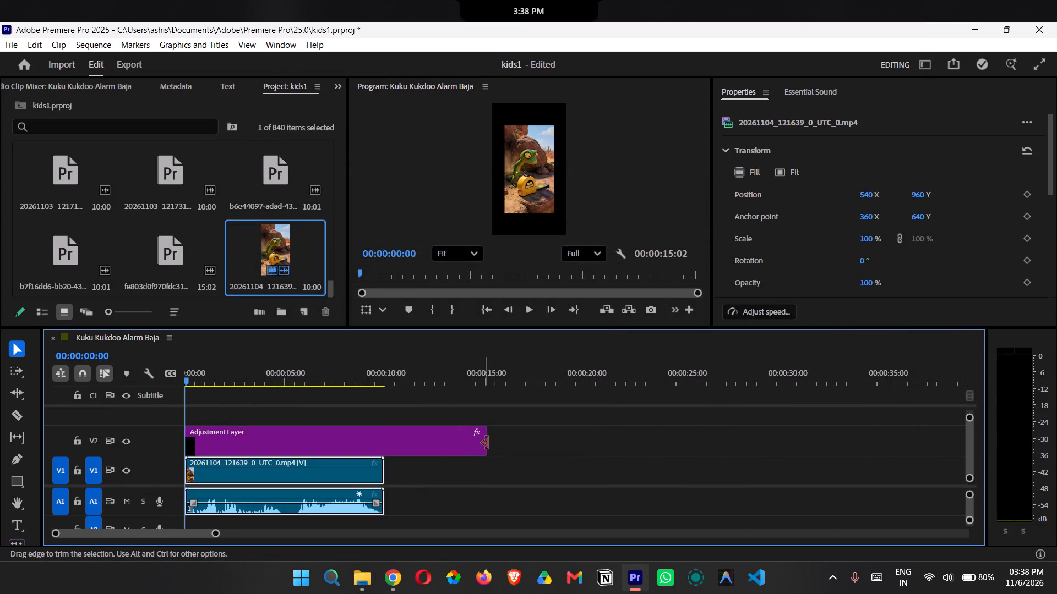
left_click_drag(483, 439, 378, 439)
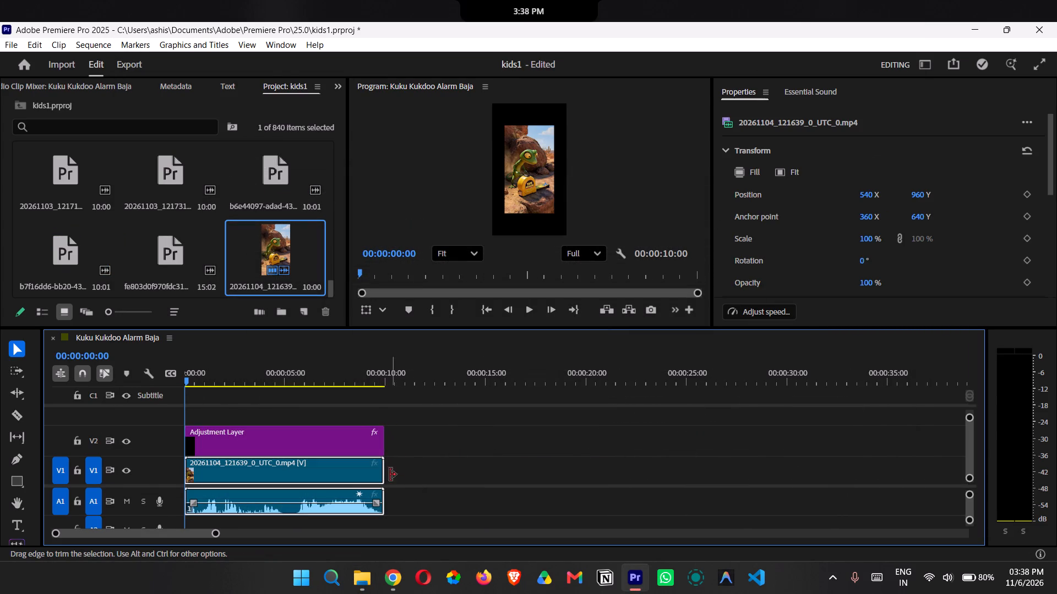
Make the 20261104_121639_0_UTC_0.mp4 clip fill the frame and set its audio volume to 3.8 dB.
left_click(749, 170)
scroll(807, 225, "down", 11)
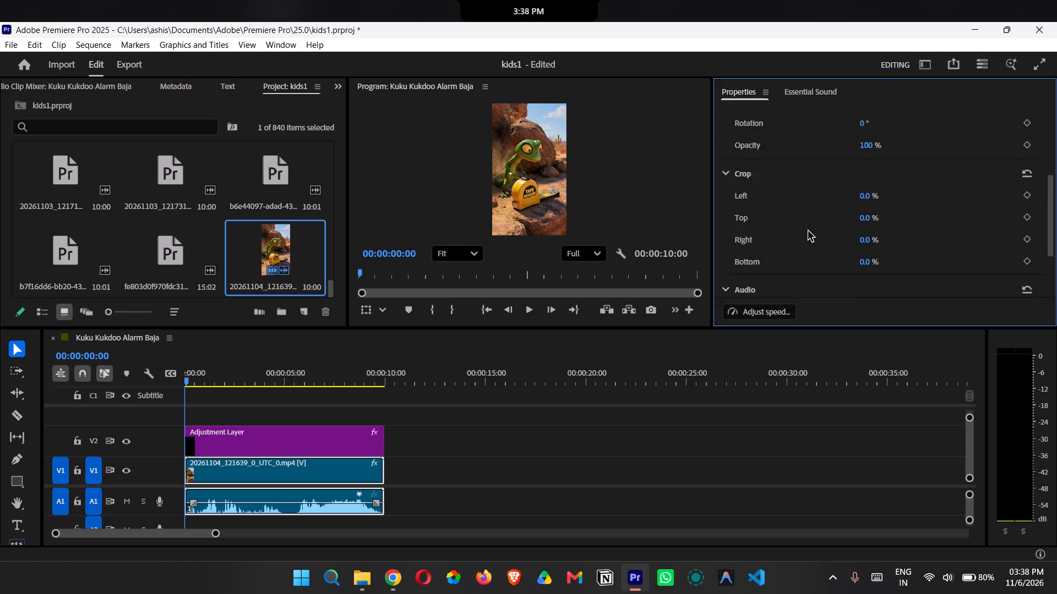
scroll(807, 229, "down", 2)
left_click(931, 277)
Quick-export the sequence to the Videos to upload folder as sequence-012.mp4.
left_click(955, 73)
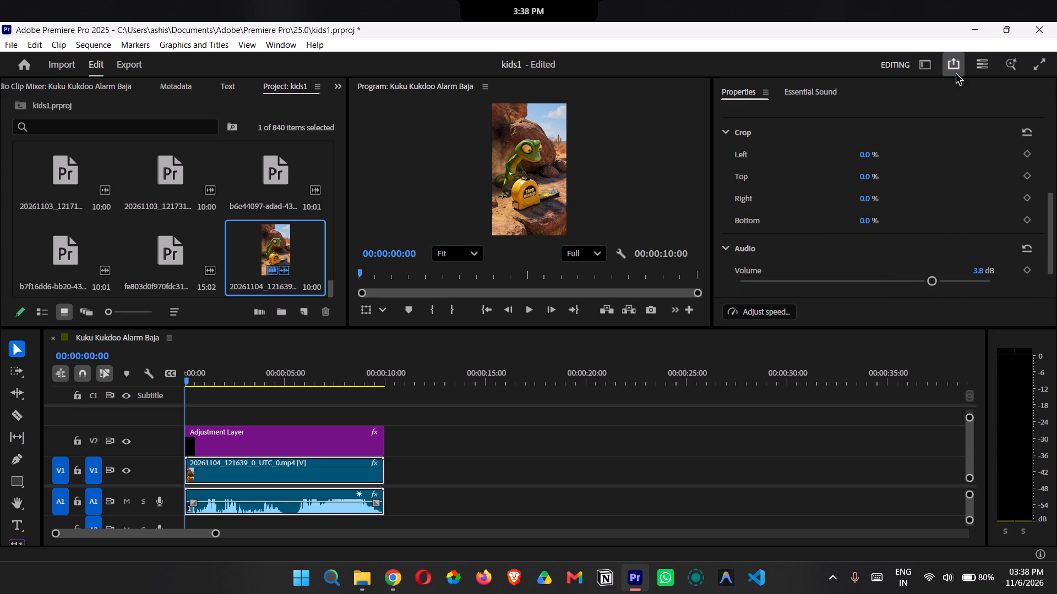
left_click(821, 136)
scroll(415, 239, "down", 6)
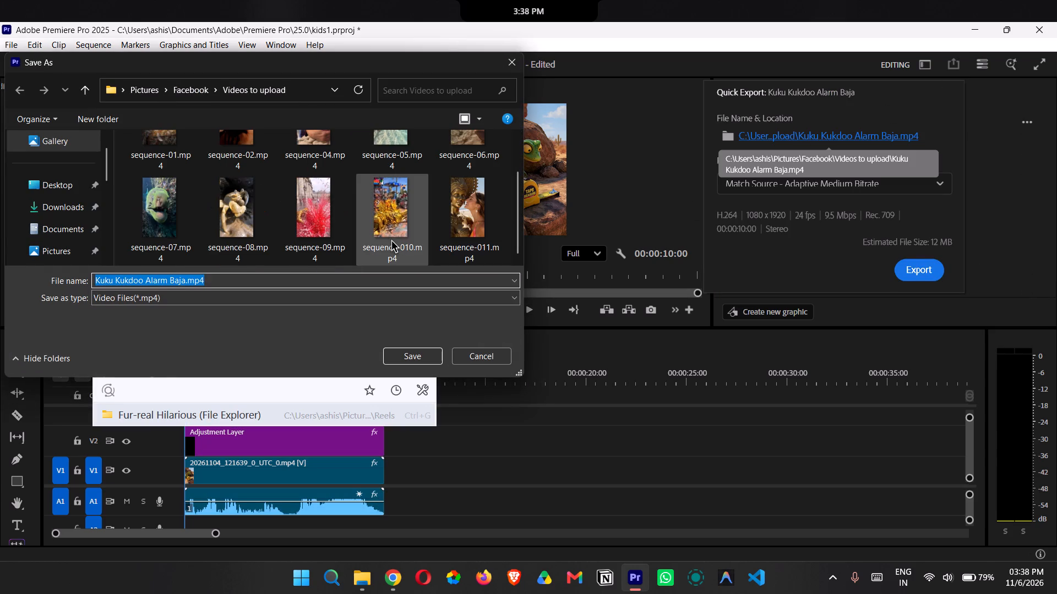
left_click(477, 223)
double_click(146, 282)
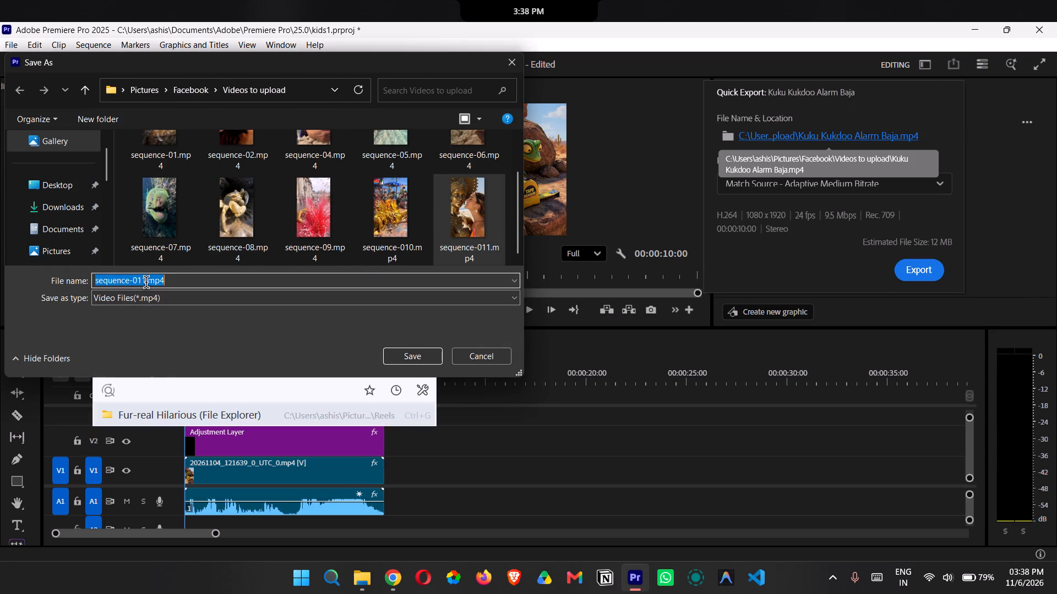
left_click_drag(146, 282, 141, 282)
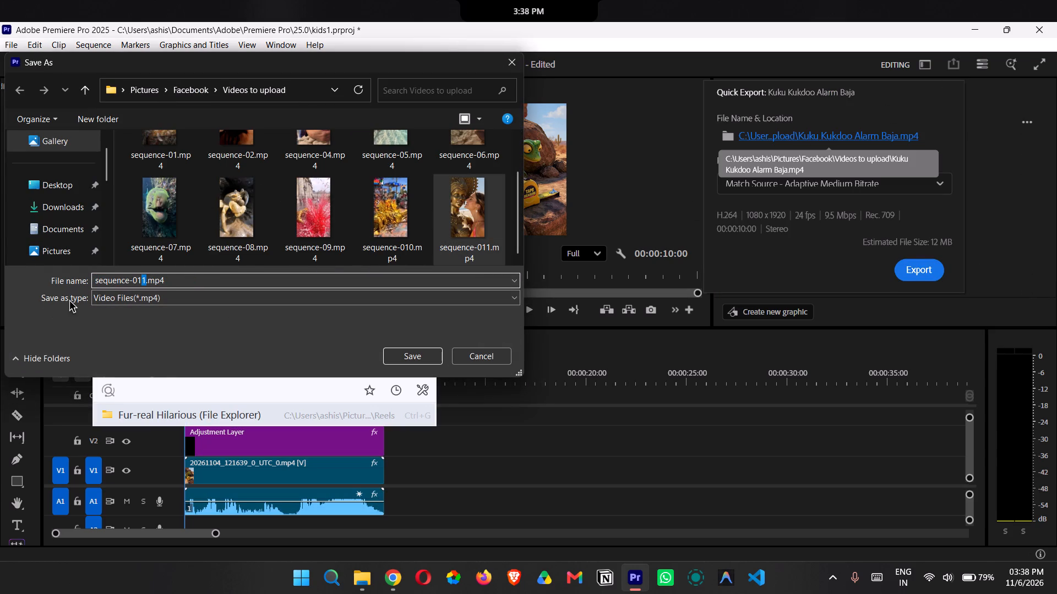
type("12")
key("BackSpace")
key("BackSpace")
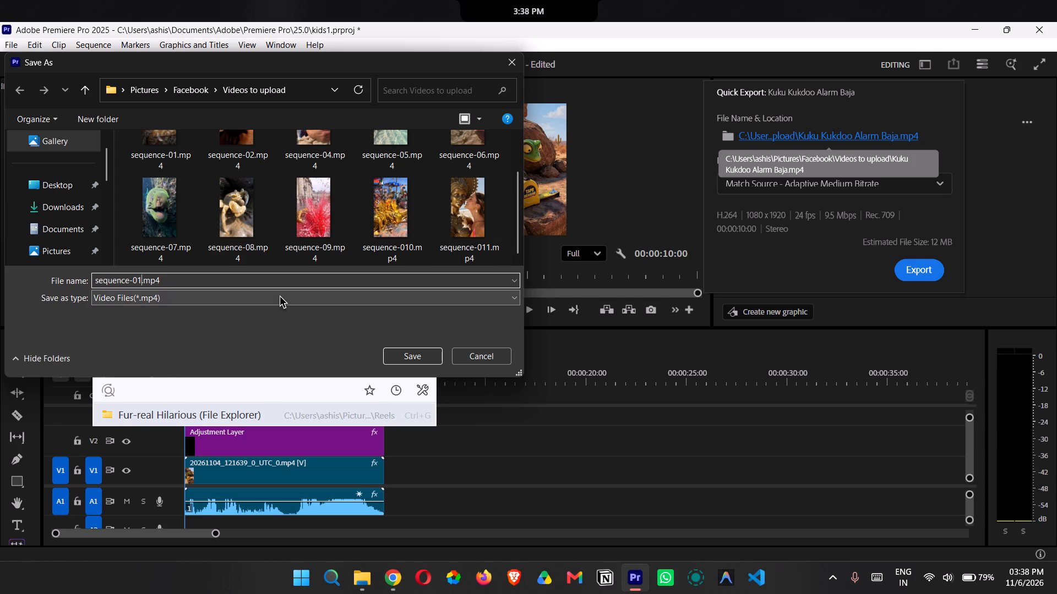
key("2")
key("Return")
left_click(927, 273)
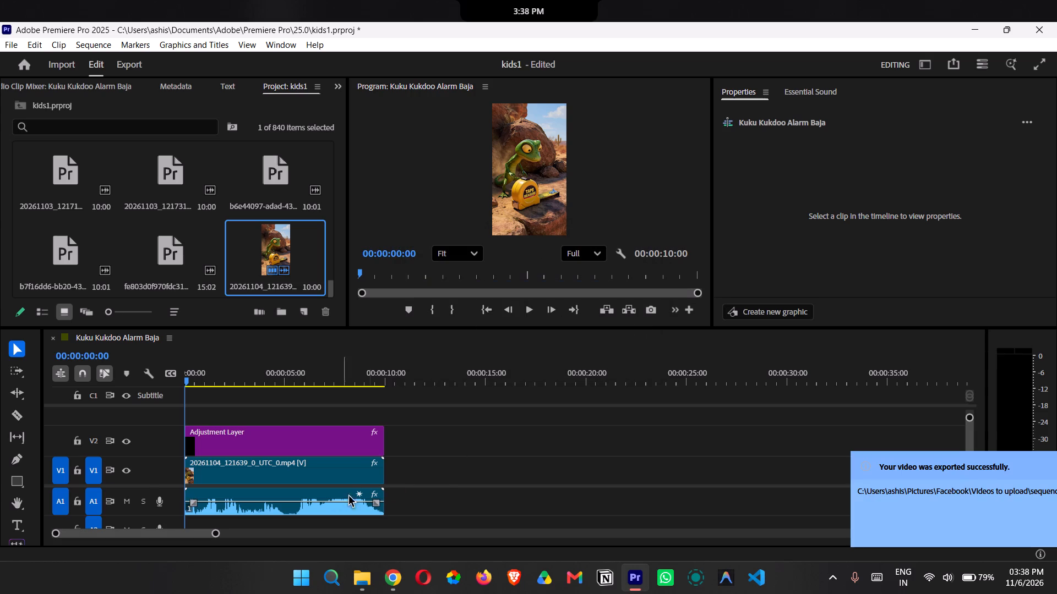
Replace the clip under the adjustment layer with 20261104_122129_0_UTC_0.mp4 from the Fur-real Hilarious folder, starting at the sequence beginning.
left_click_drag(440, 477, 296, 493)
key("BackSpace")
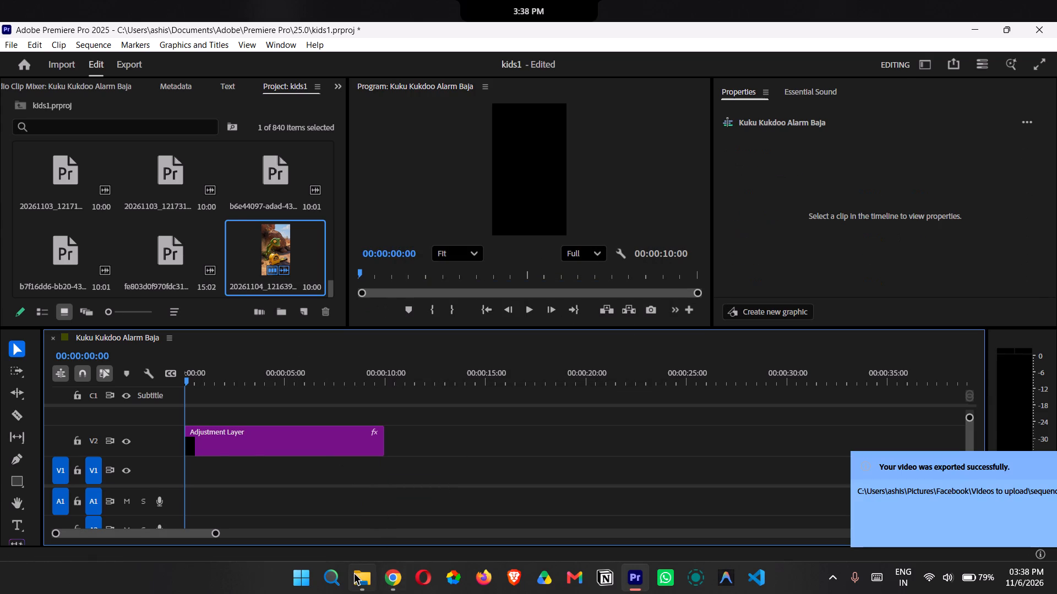
left_click(352, 573)
left_click_drag(405, 179, 150, 486)
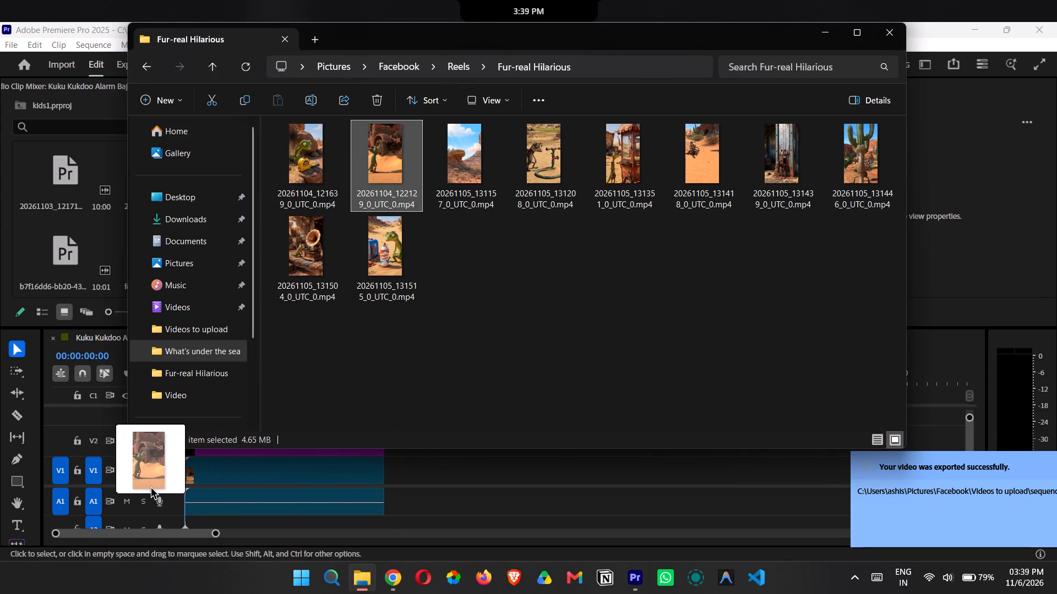
left_click_drag(150, 486, 150, 486)
Scale the 20261104_122129_0_UTC_0.mp4 clip to fill the frame and set its audio volume to 4.1 dB.
left_click(306, 478)
left_click(742, 166)
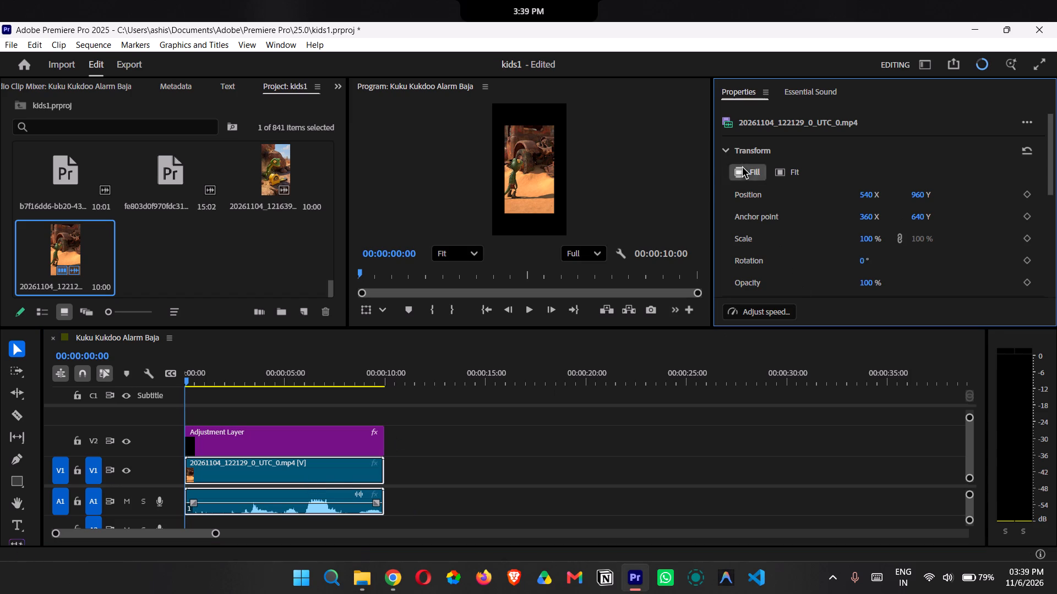
scroll(829, 245, "down", 12)
left_click(934, 296)
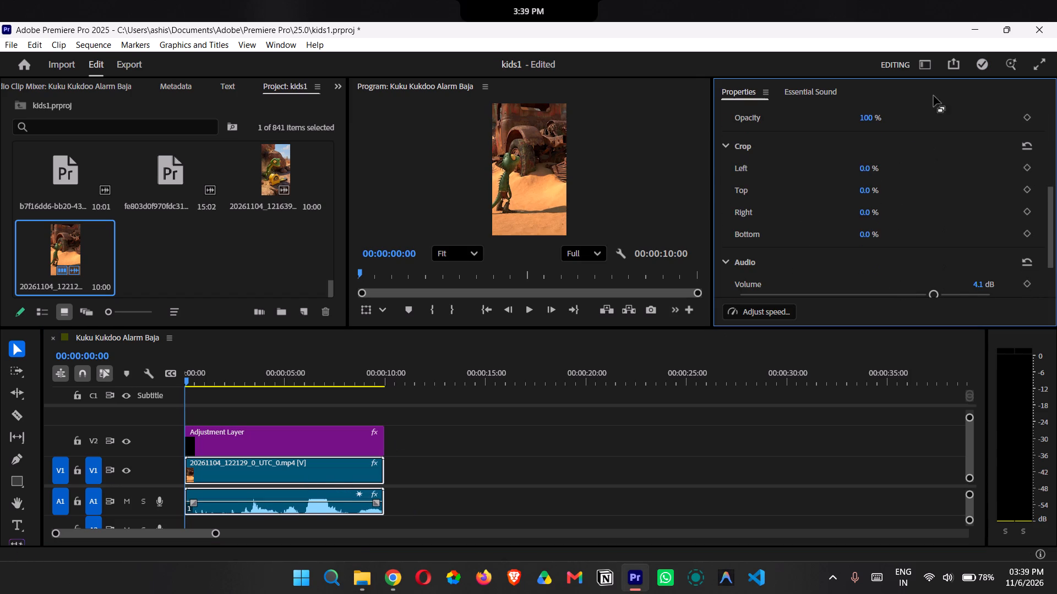
Quick export the sequence as sequence-013.mp4 in the Videos to upload folder.
left_click(950, 63)
left_click(830, 131)
scroll(441, 169, "down", 2)
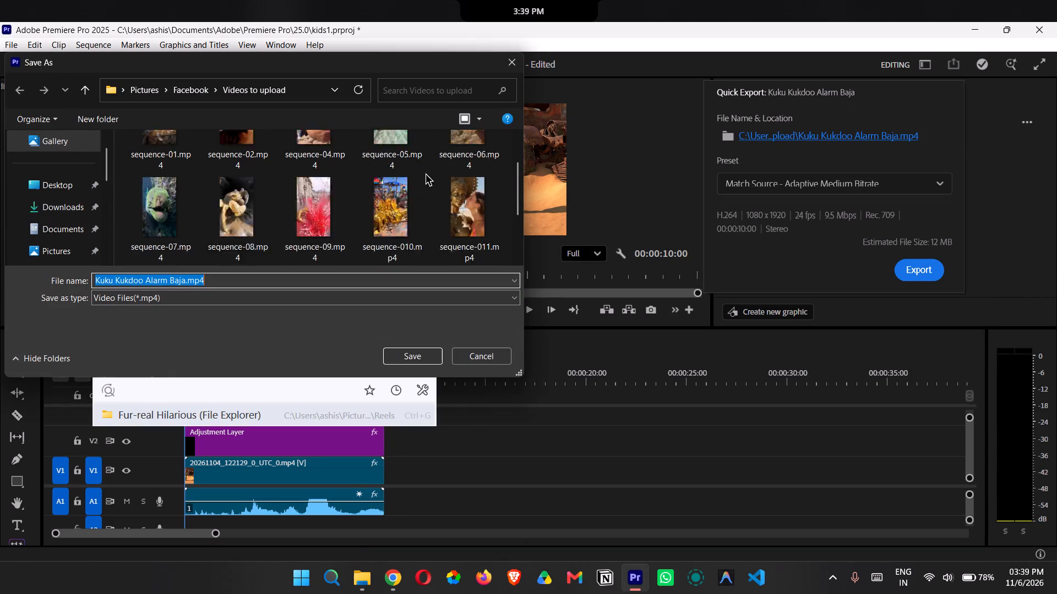
scroll(425, 173, "down", 4)
left_click(189, 188)
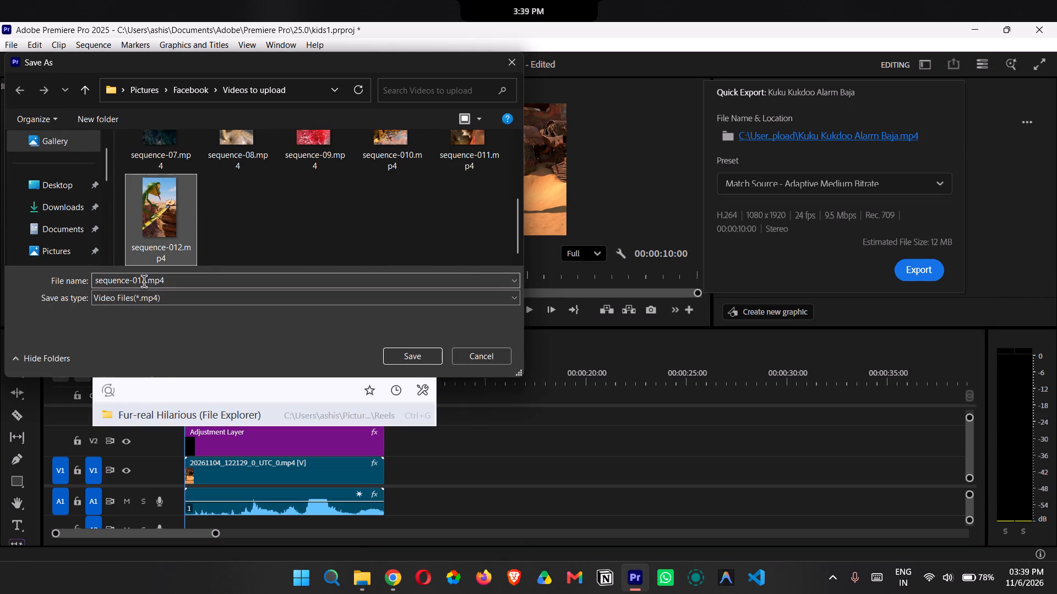
triple_click(144, 282)
key("BackSpace")
key("3")
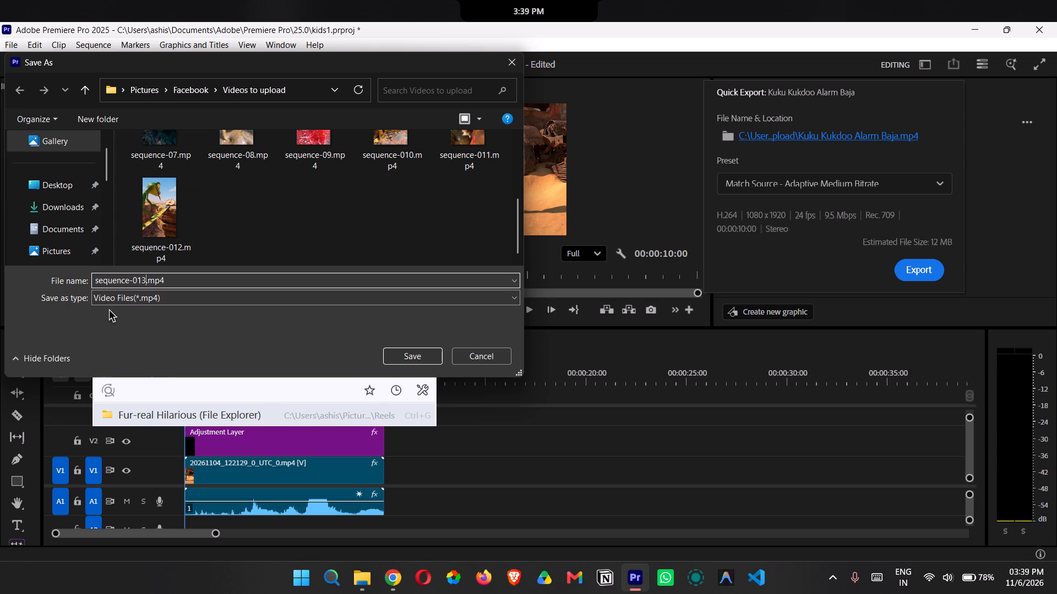
key("Return")
left_click(925, 273)
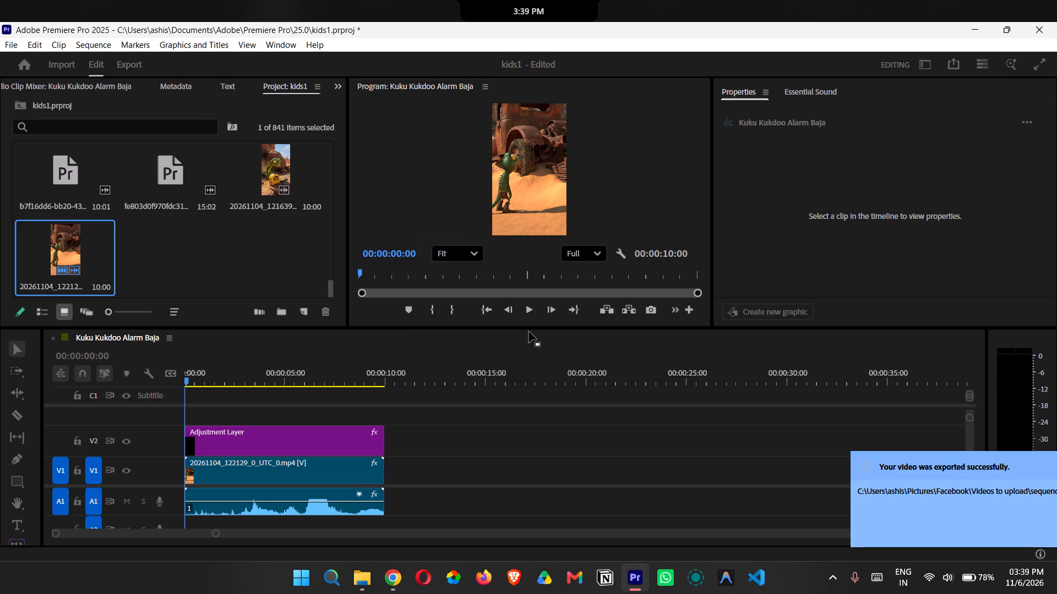
Replace the clip under the adjustment layer with 20261105_131157_0_UTC_0.mp4 from the Fur-real Hilarious folder, starting at the sequence beginning.
left_click_drag(461, 477, 291, 479)
key("BackSpace")
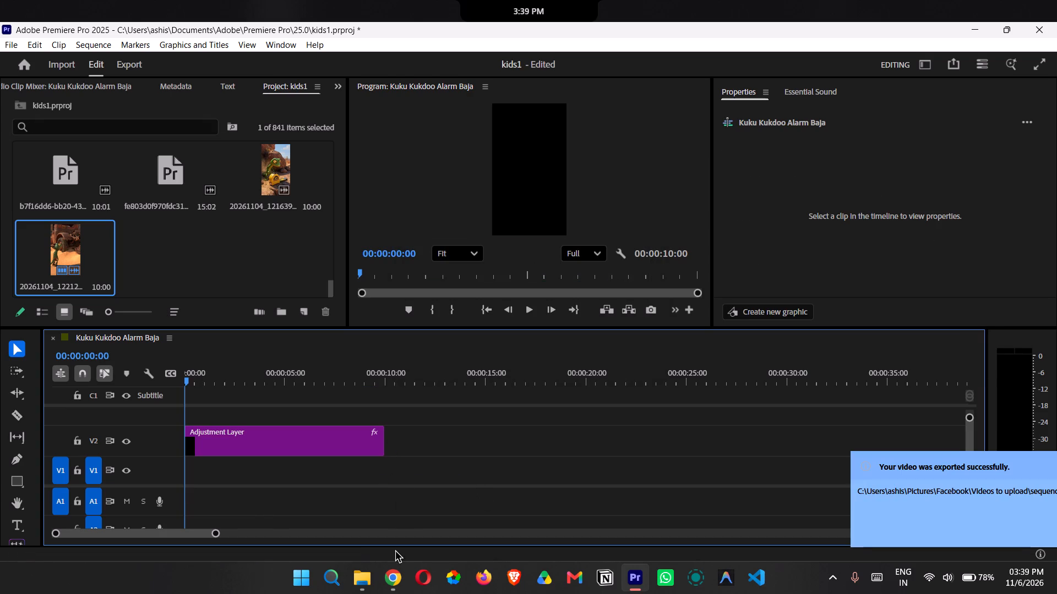
left_click(368, 582)
left_click_drag(471, 174, 270, 471)
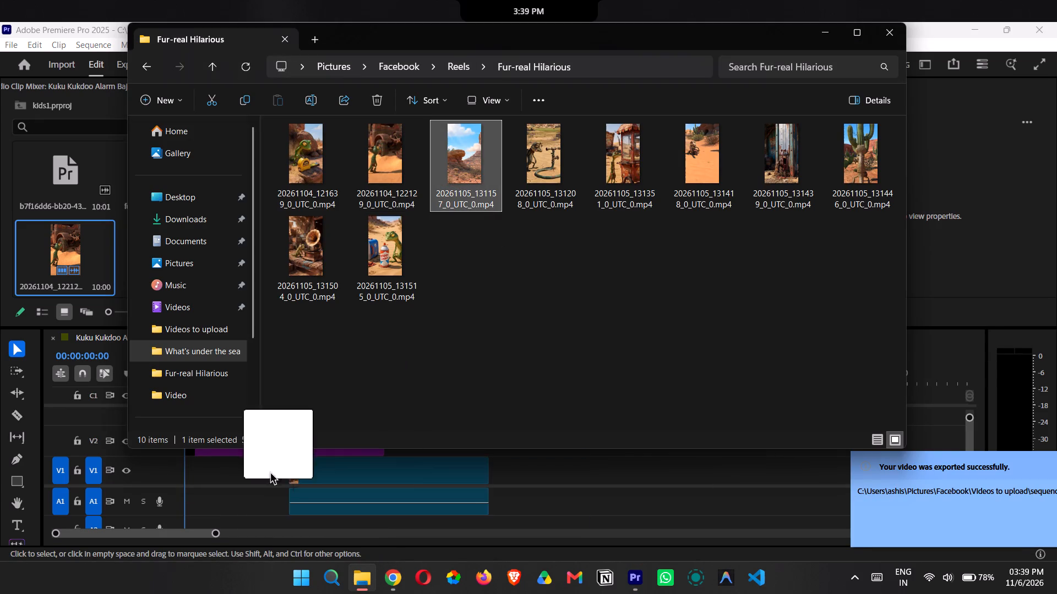
left_click_drag(270, 471, 176, 463)
Scale the 20261105_131157_0_UTC_0.mp4 clip to fill the frame and set its audio volume to 3.1 dB.
left_click(292, 485)
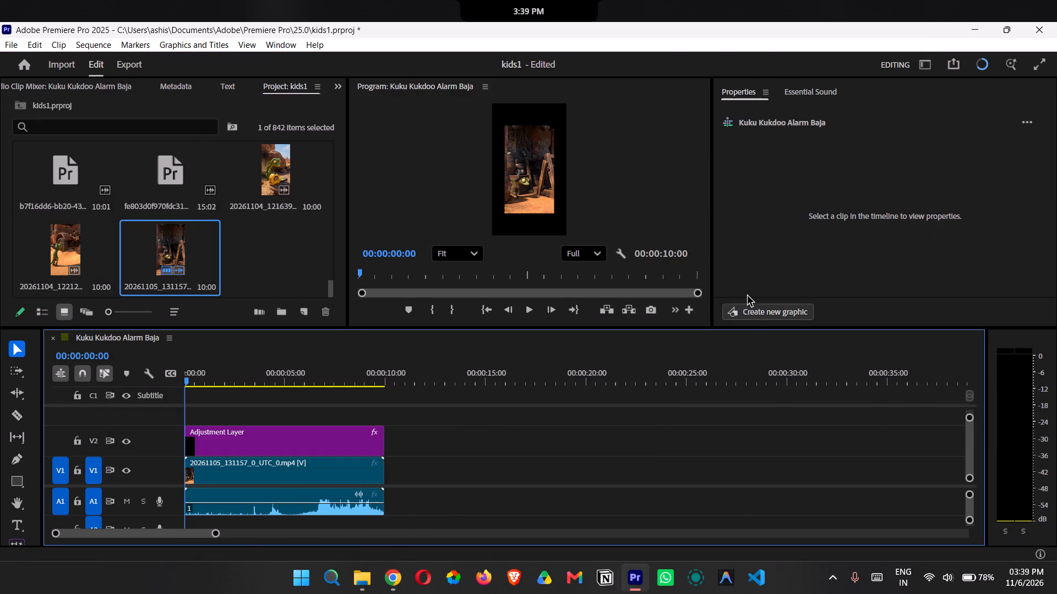
left_click(341, 476)
left_click(745, 171)
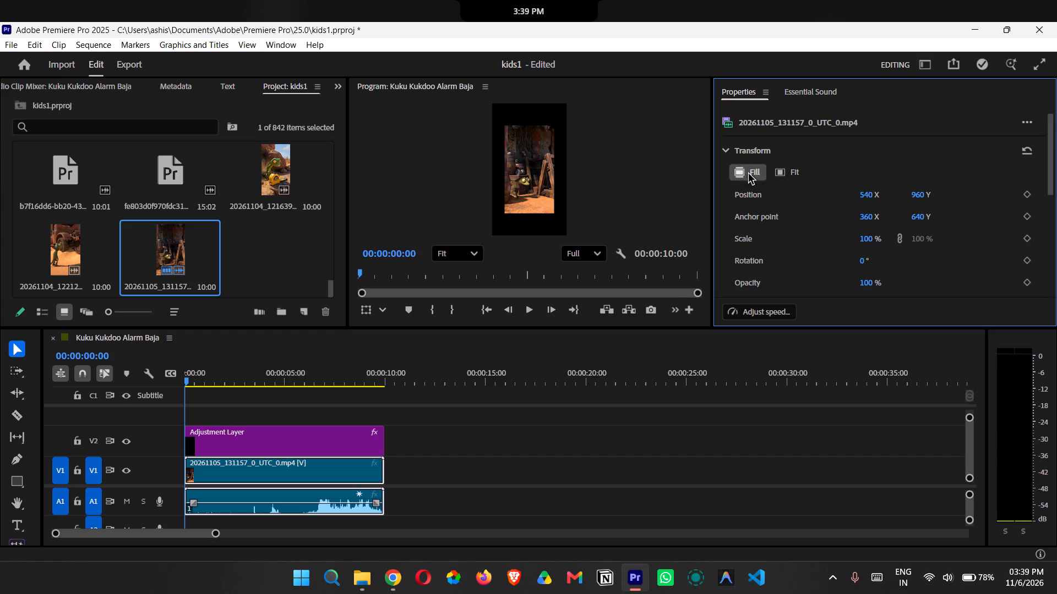
scroll(823, 245, "down", 13)
left_click(927, 277)
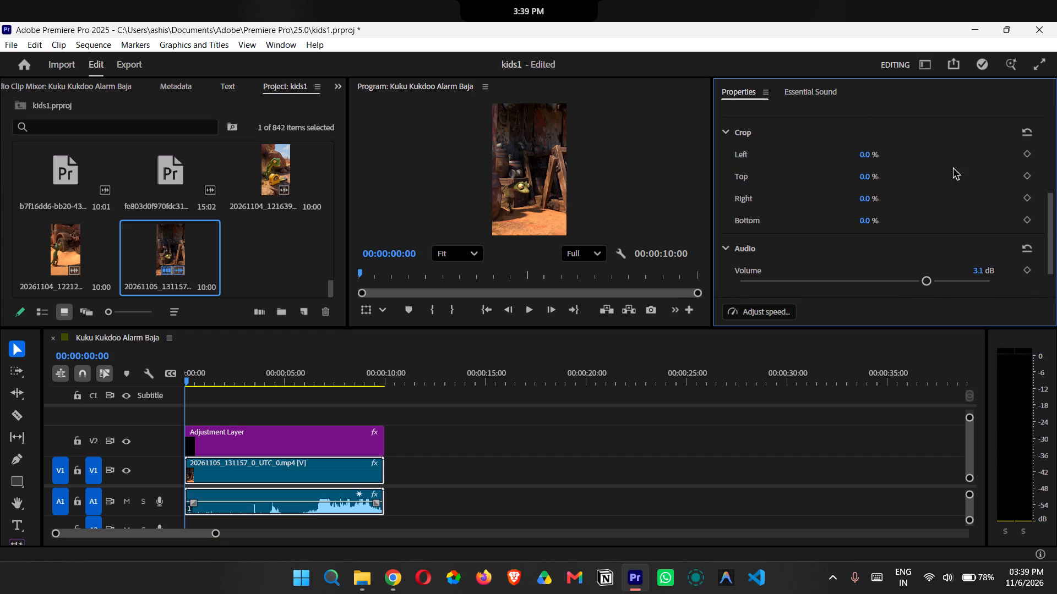
Quick export the sequence as sequence-014.mp4 in the Videos to upload folder.
left_click(952, 73)
left_click(813, 135)
scroll(289, 239, "down", 2)
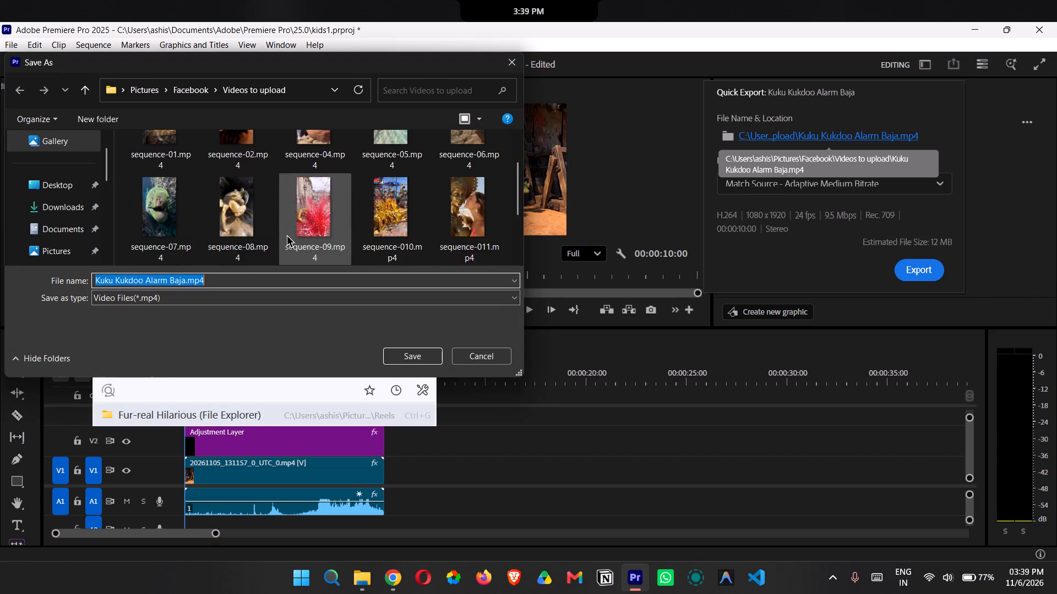
scroll(286, 234, "down", 3)
left_click(228, 231)
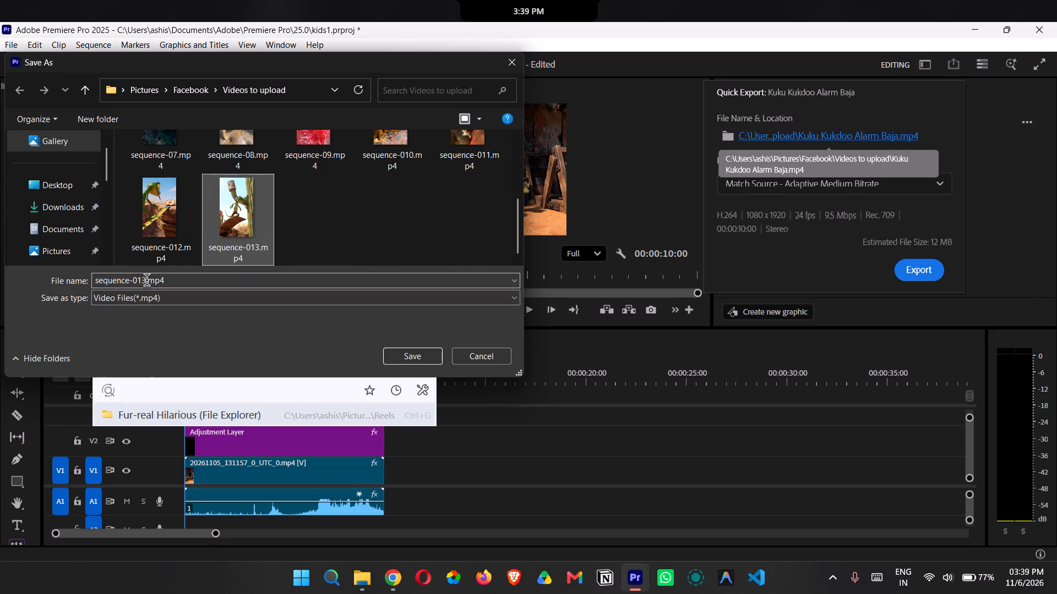
triple_click(146, 281)
key("BackSpace")
key("4")
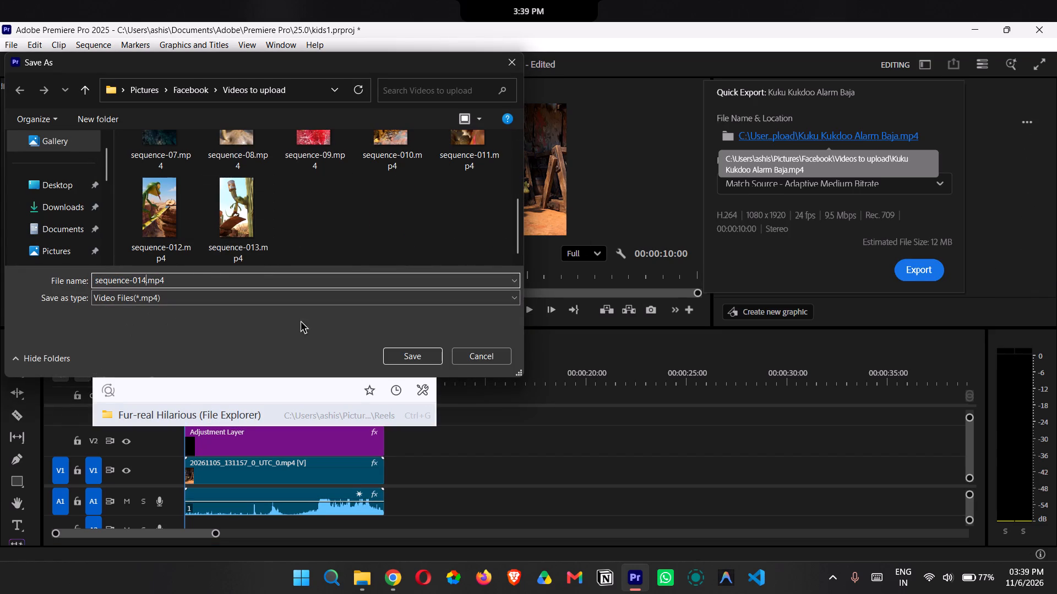
key("Return")
left_click(930, 262)
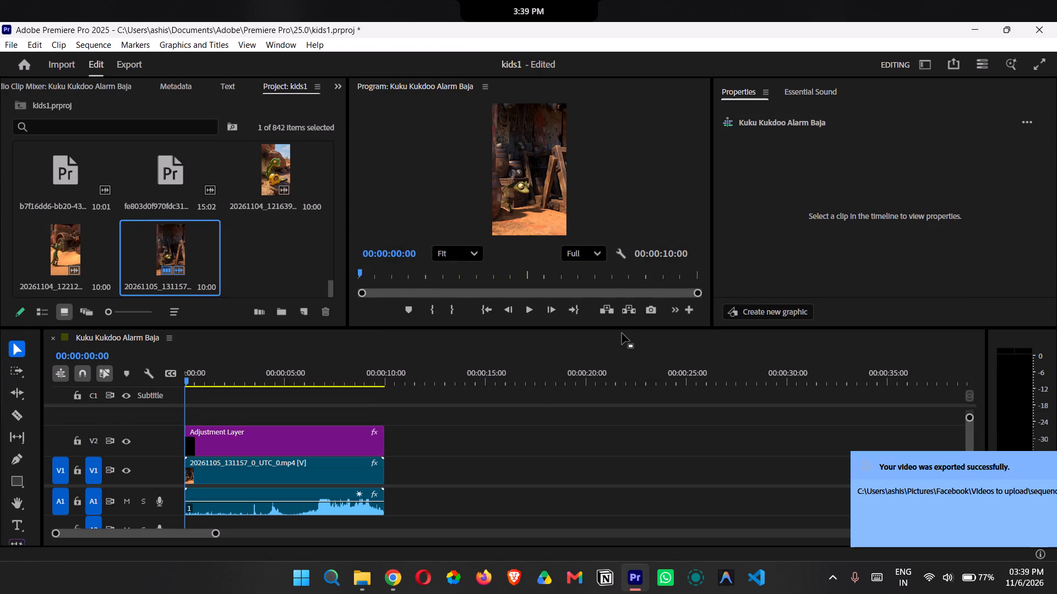
Replace the clip under the adjustment layer with 20261105_131208_0_UTC_0.mp4 from the Fur-real Hilarious folder, starting at the sequence beginning.
left_click_drag(434, 467, 265, 486)
key("BackSpace")
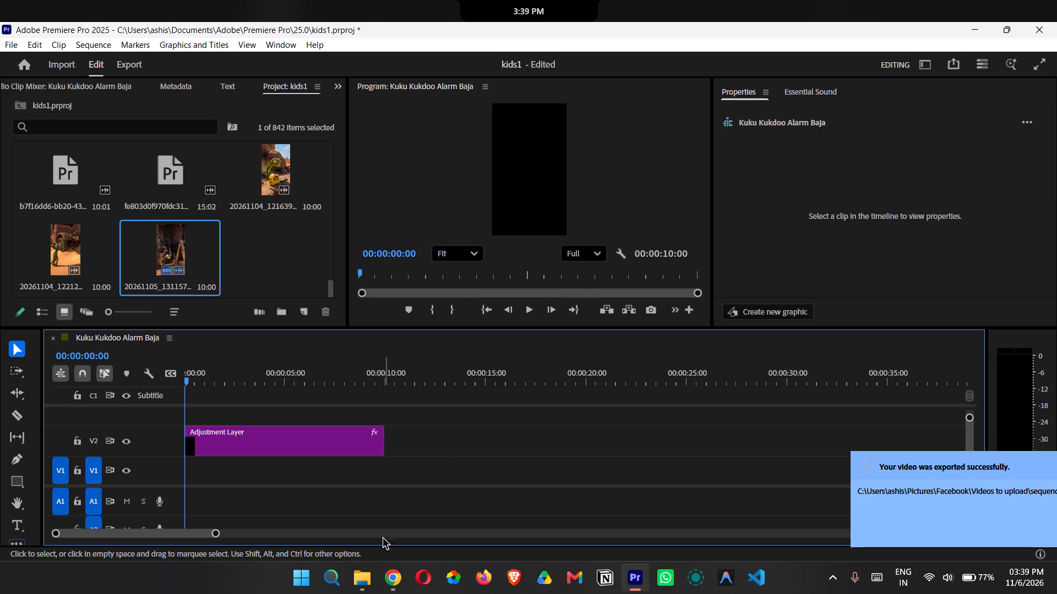
left_click(365, 584)
left_click_drag(549, 193, 166, 494)
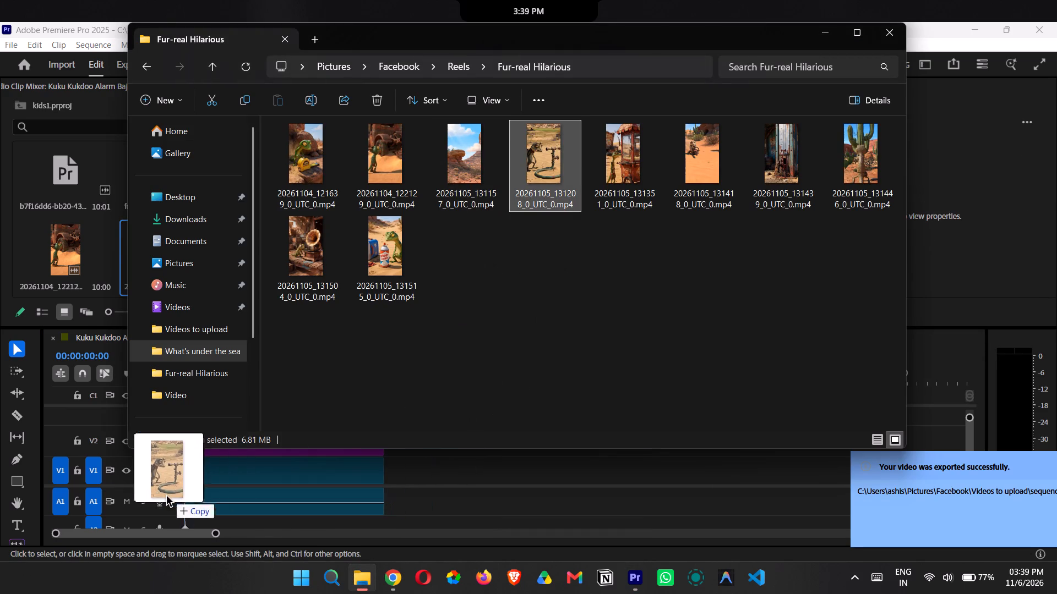
left_click_drag(166, 494, 177, 491)
left_click(305, 478)
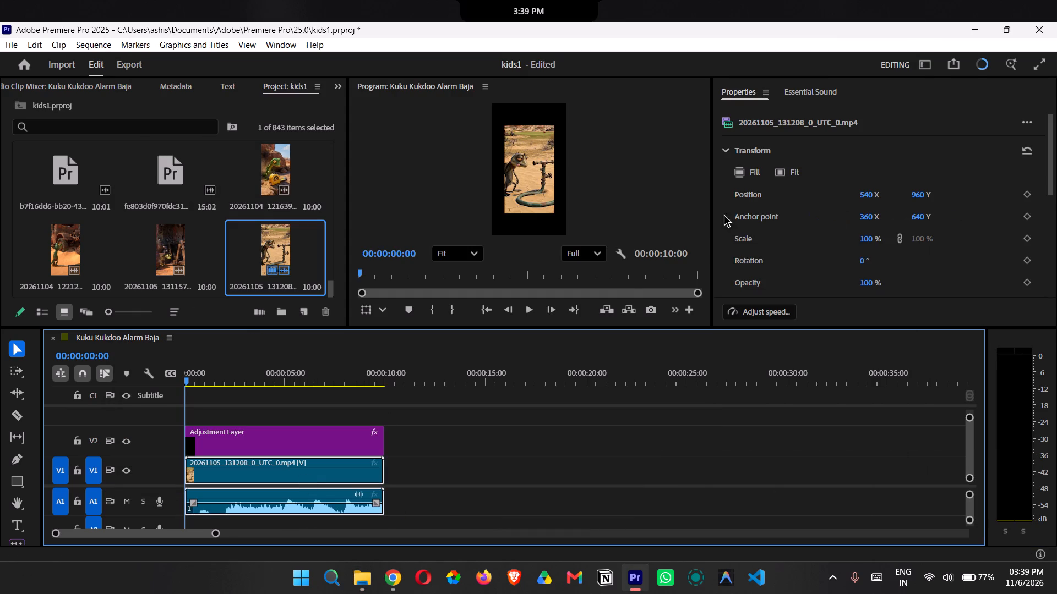
Scale the 20261105_131208_0_UTC_0.mp4 clip to fill the frame and raise its audio volume.
left_click(744, 175)
scroll(804, 241, "down", 14)
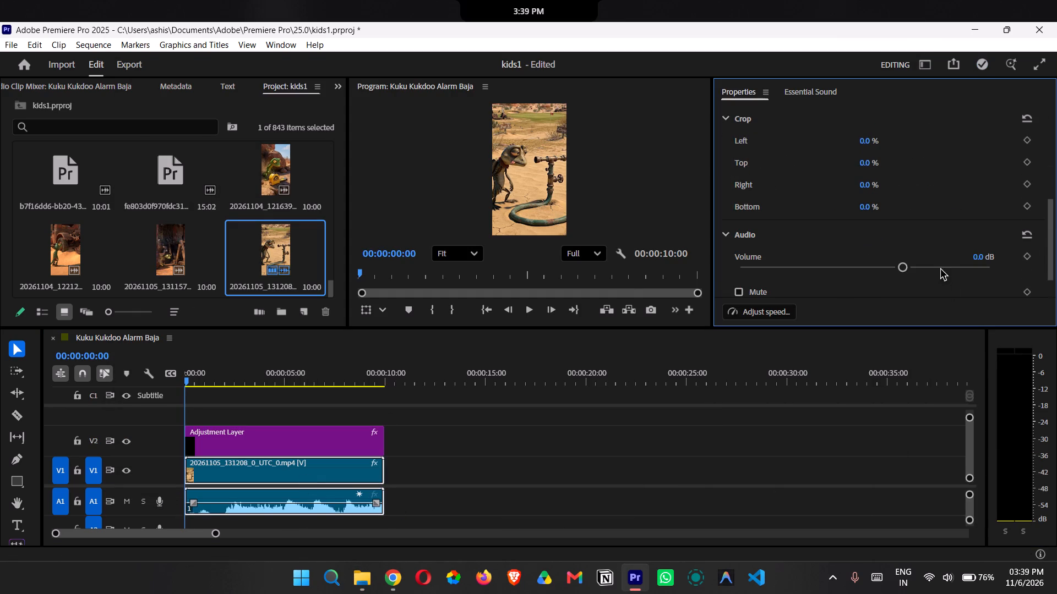
left_click(924, 266)
Quick export the sequence as sequence-015.mp4 in the Videos to upload folder.
left_click(957, 71)
left_click(793, 134)
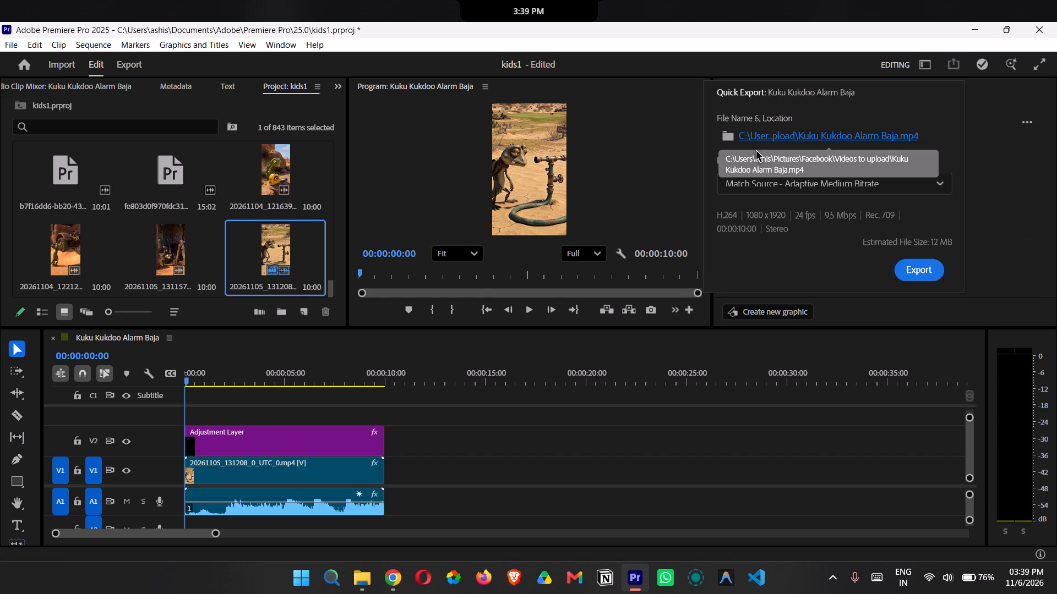
scroll(358, 231, "down", 6)
left_click(302, 206)
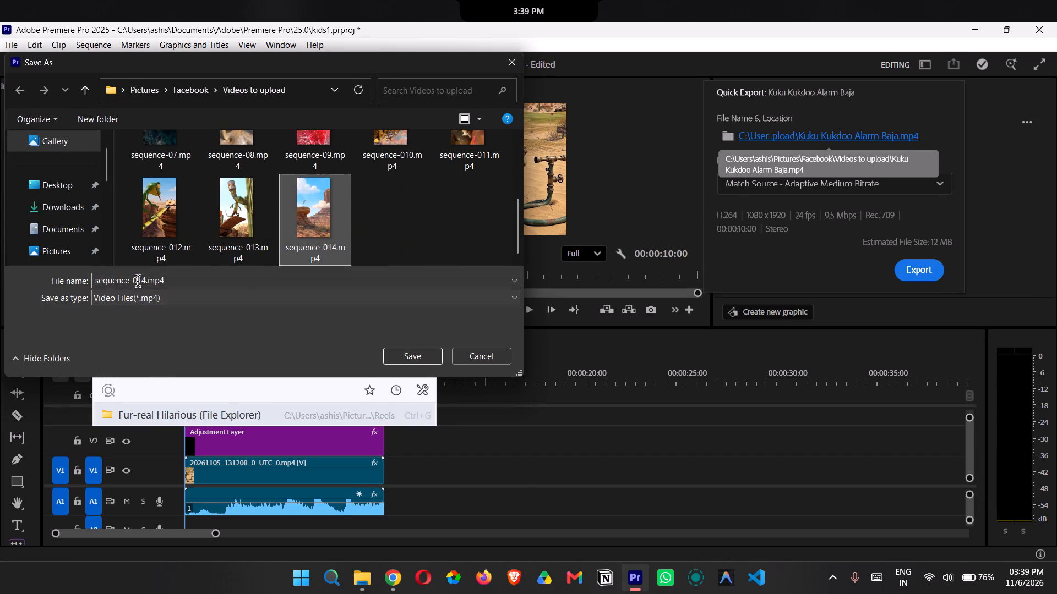
triple_click(147, 281)
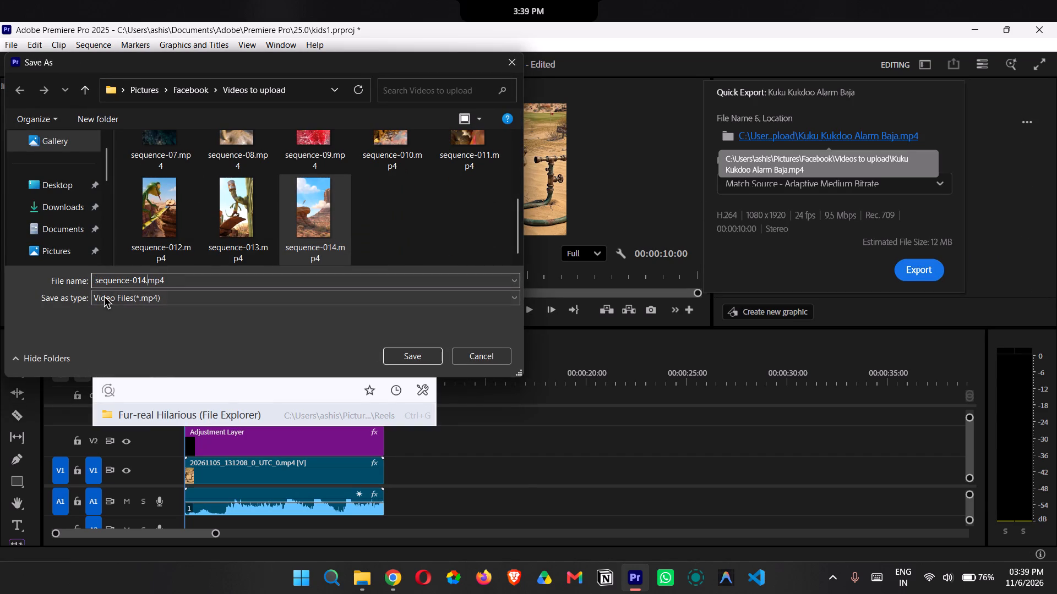
key("Left")
key("BackSpace")
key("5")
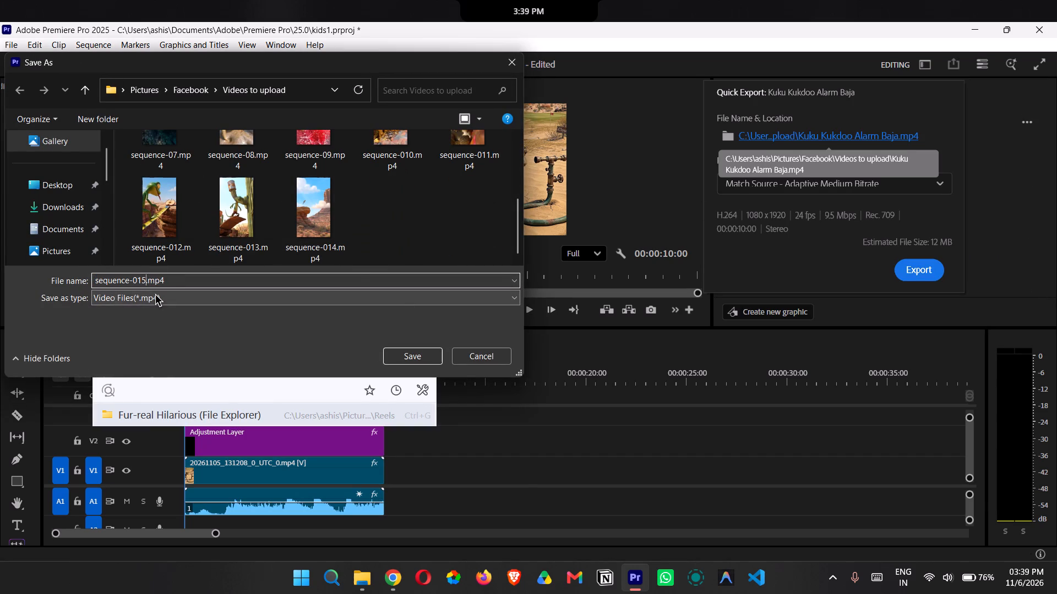
key("Return")
left_click(932, 268)
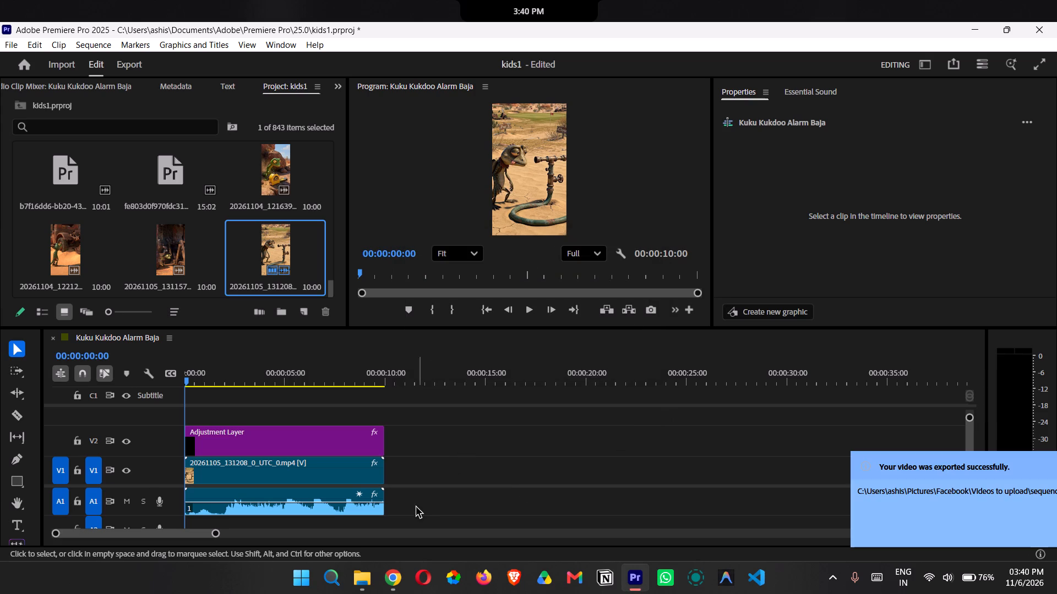
Delete the 20261105_131208_0_UTC_0.mp4 clip and its audio from the timeline, keeping the adjustment layer.
left_click_drag(438, 484, 267, 487)
key("BackSpace")
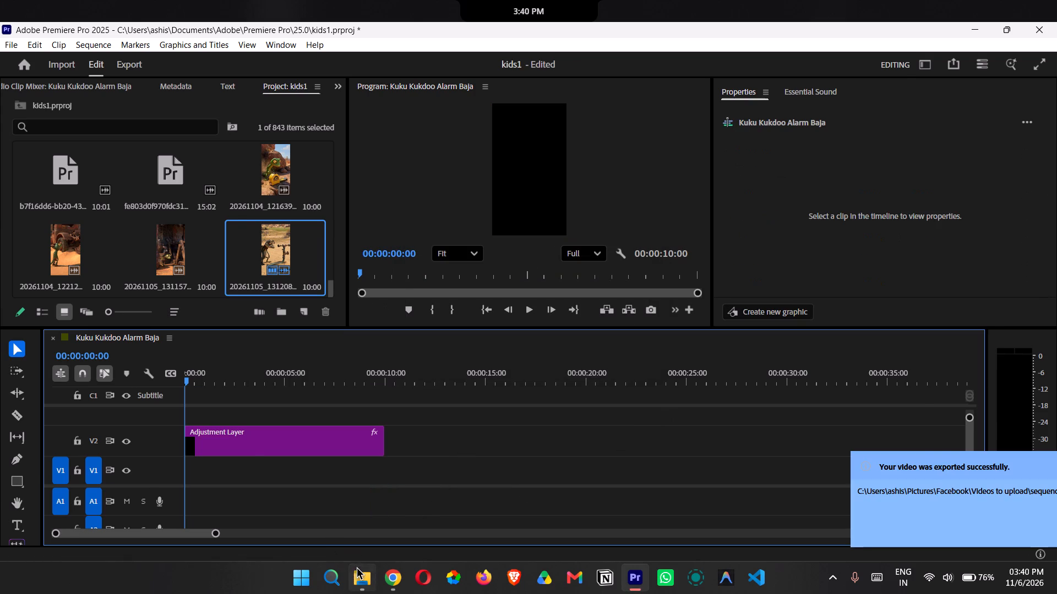
Delete the four used source videos from the Fur-real Hilarious folder in File Explorer.
left_click(356, 566)
left_click_drag(270, 174, 538, 175)
key("Delete")
Open the Videos to upload folder inside the Facebook pictures folder.
left_click(464, 68)
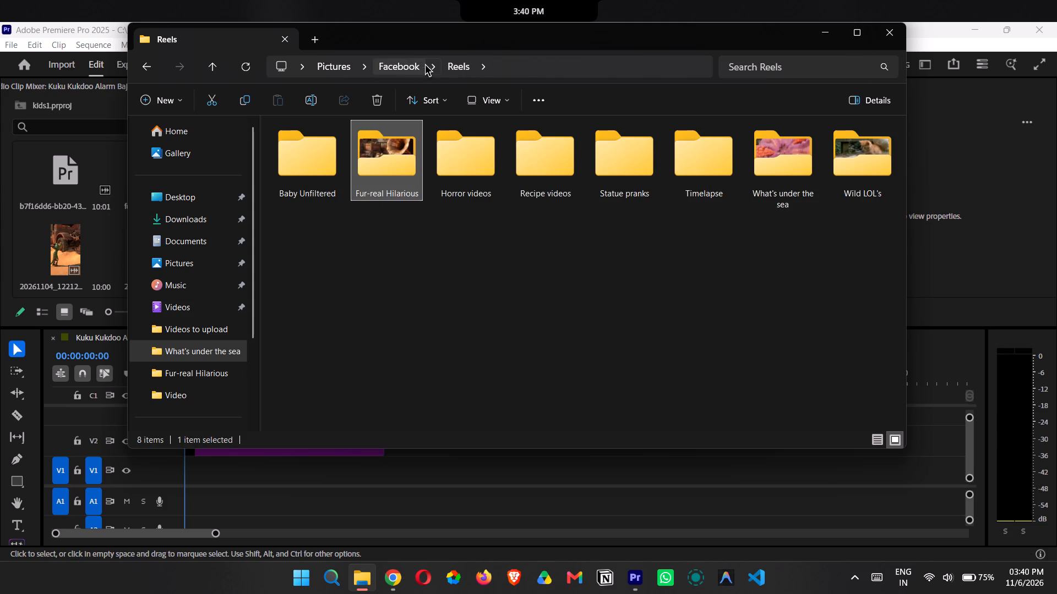
left_click(395, 61)
double_click(462, 274)
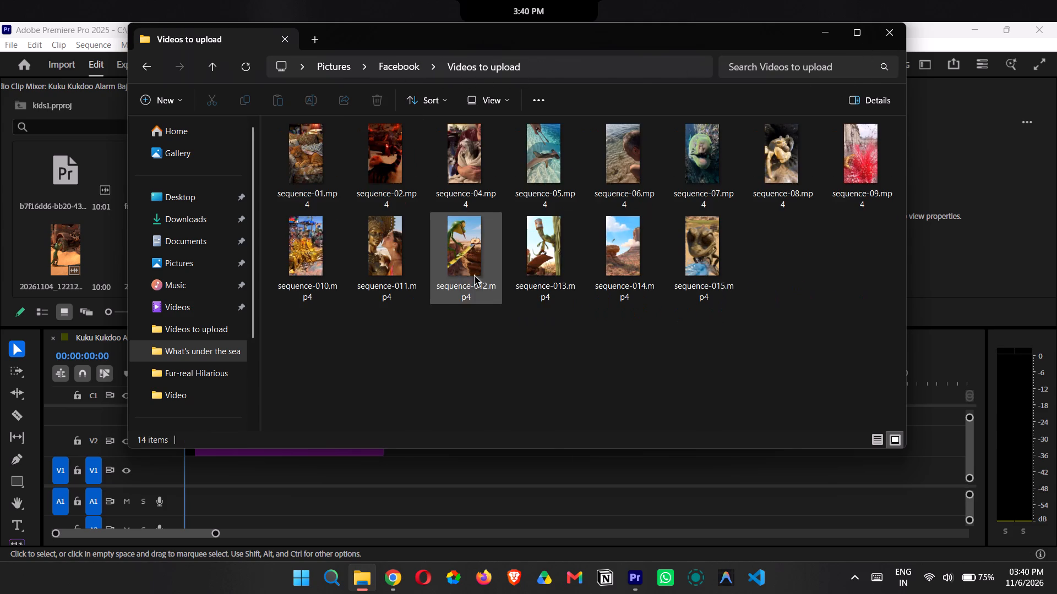
left_click(719, 365)
Return to Premiere Pro, cancel relinking the missing media, and close the application, answering its closing prompt.
left_click(465, 473)
left_click(1056, 12)
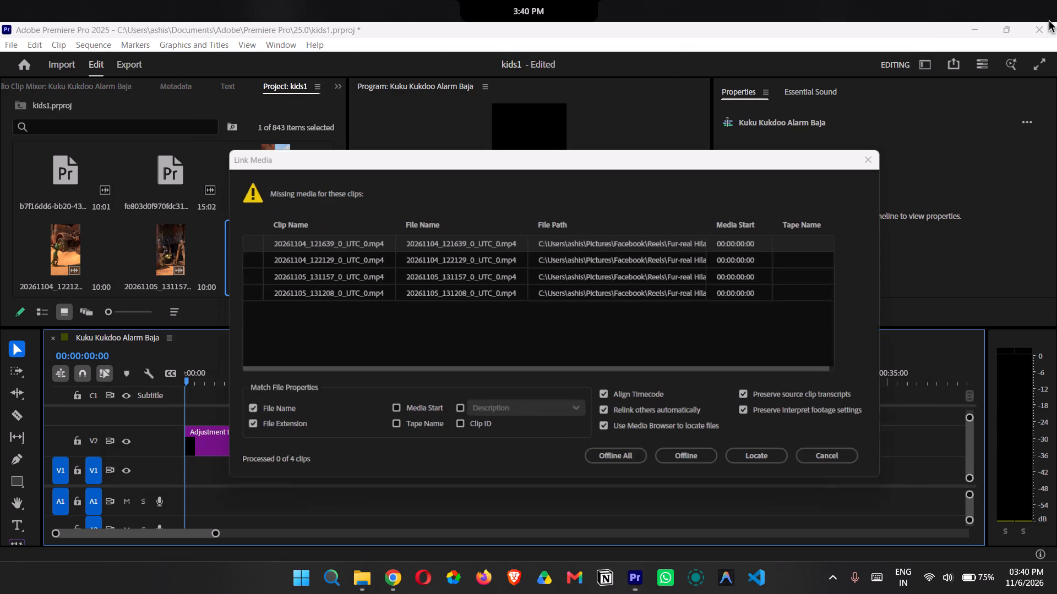
left_click(1037, 31)
left_click(842, 458)
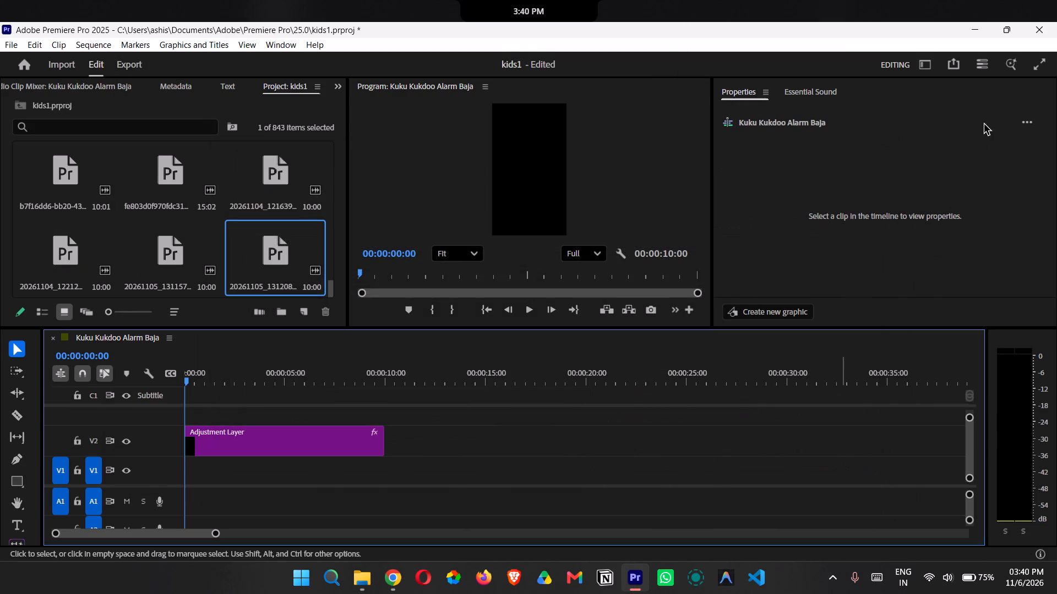
left_click(1044, 32)
left_click(494, 341)
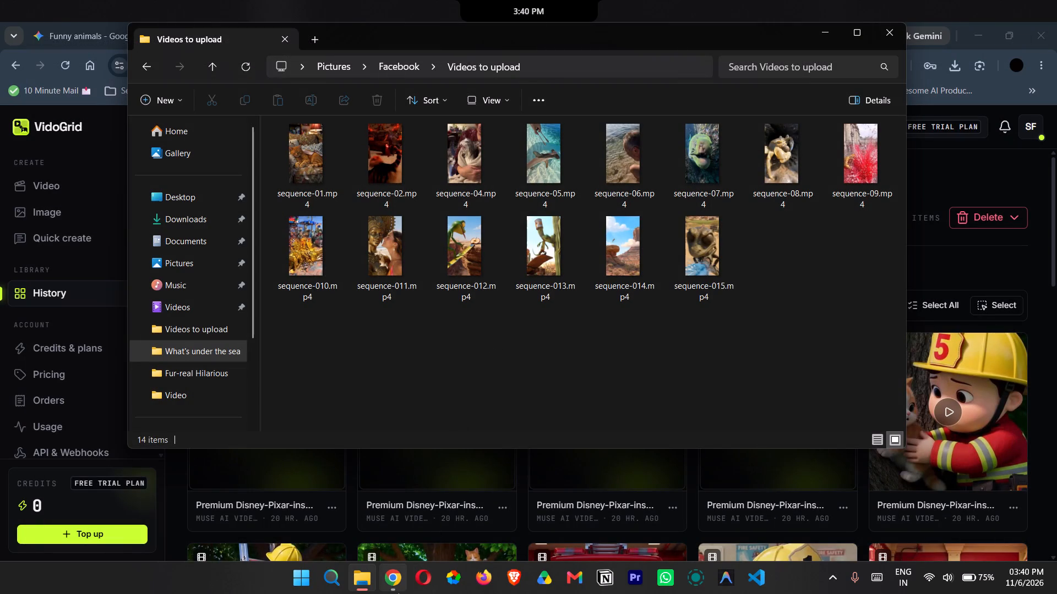
Switch to Chrome, open the Audific Mix 2.0 profile window and show its Facebook Content Library page.
left_click(395, 588)
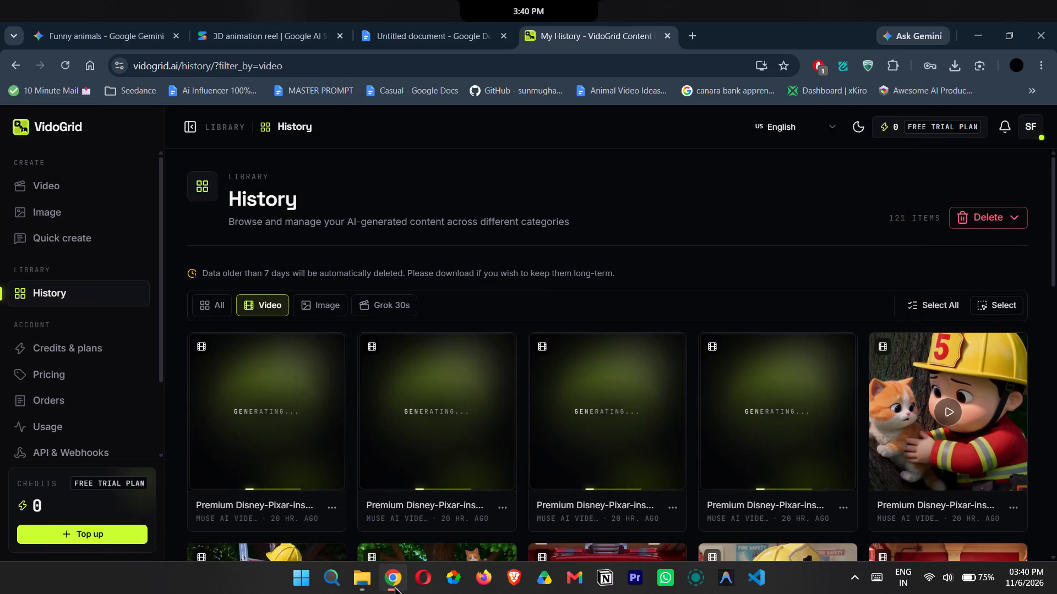
left_click(394, 585)
left_click(394, 585)
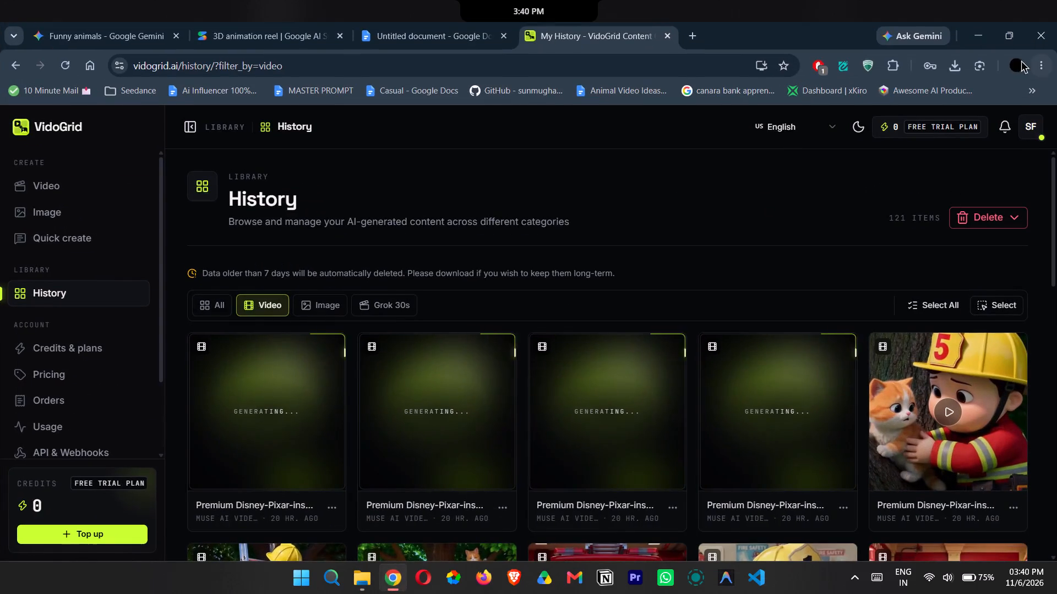
left_click(1020, 63)
left_click(916, 316)
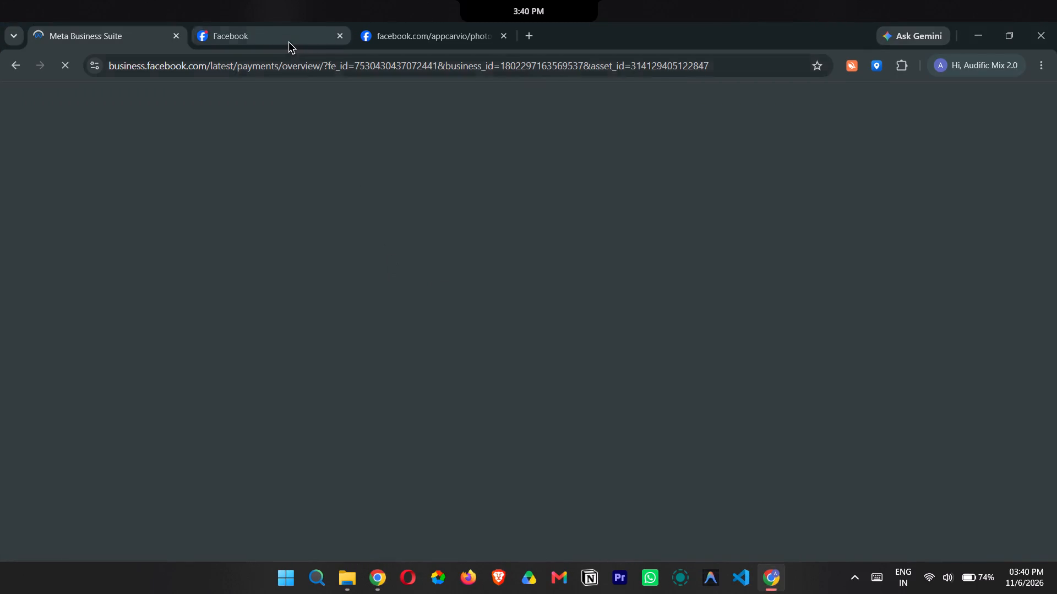
left_click(288, 41)
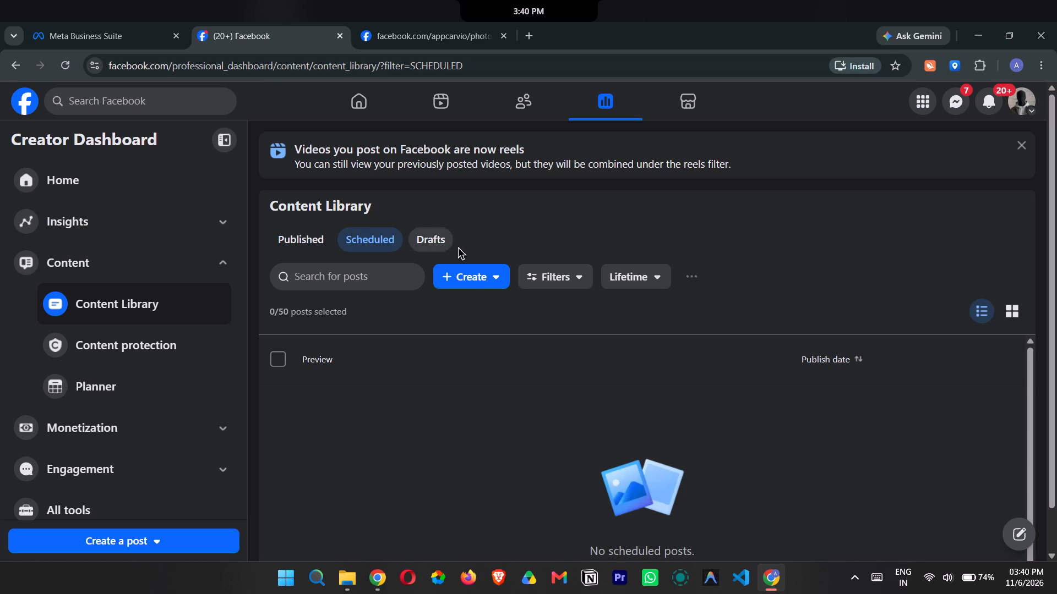
Start a bulk reel upload on Facebook and add sequence-012.mp4 through sequence-015.mp4 from the Videos to upload folder.
left_click(483, 273)
left_click(519, 421)
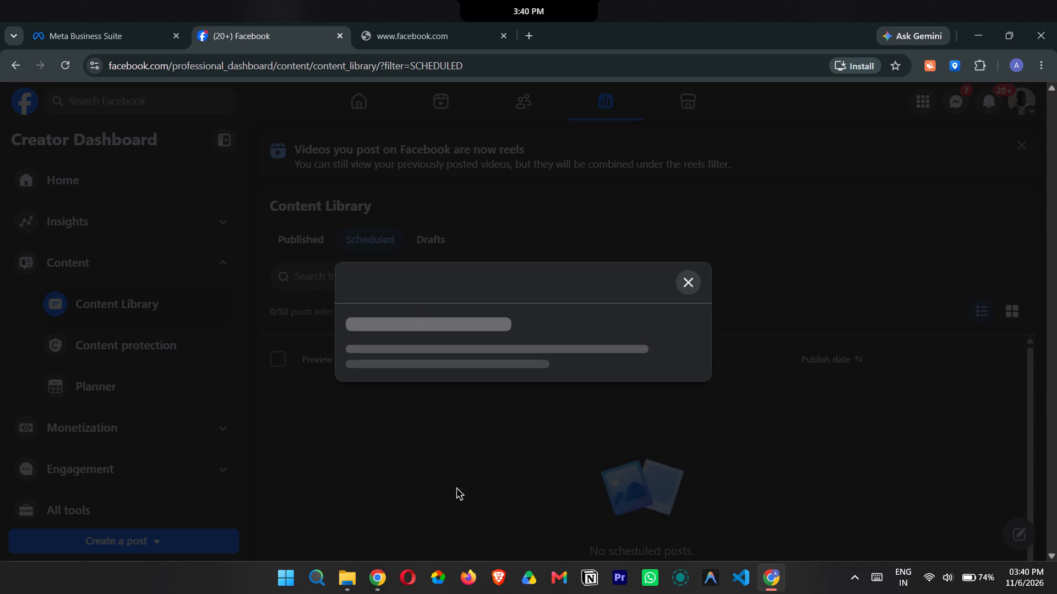
left_click(345, 576)
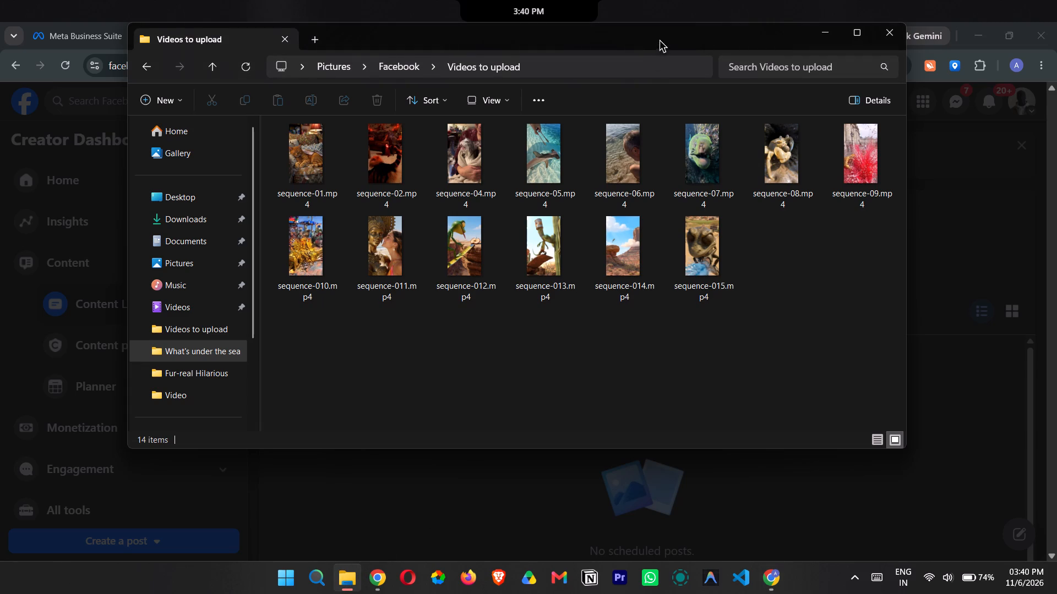
left_click_drag(659, 39, 667, 269)
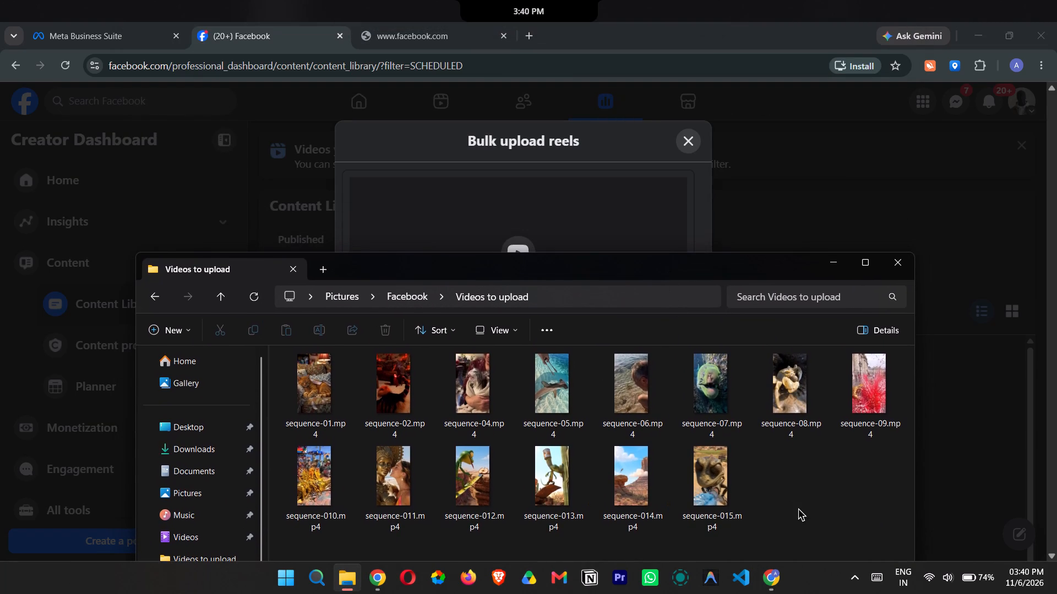
left_click_drag(798, 508, 481, 476)
left_click_drag(491, 477, 510, 331)
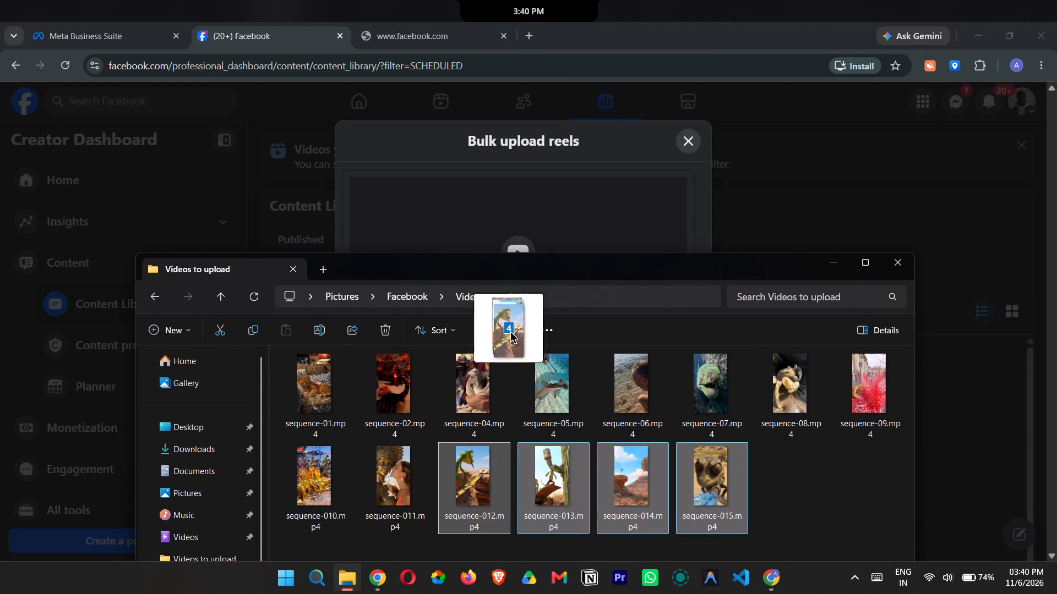
left_click_drag(510, 331, 526, 226)
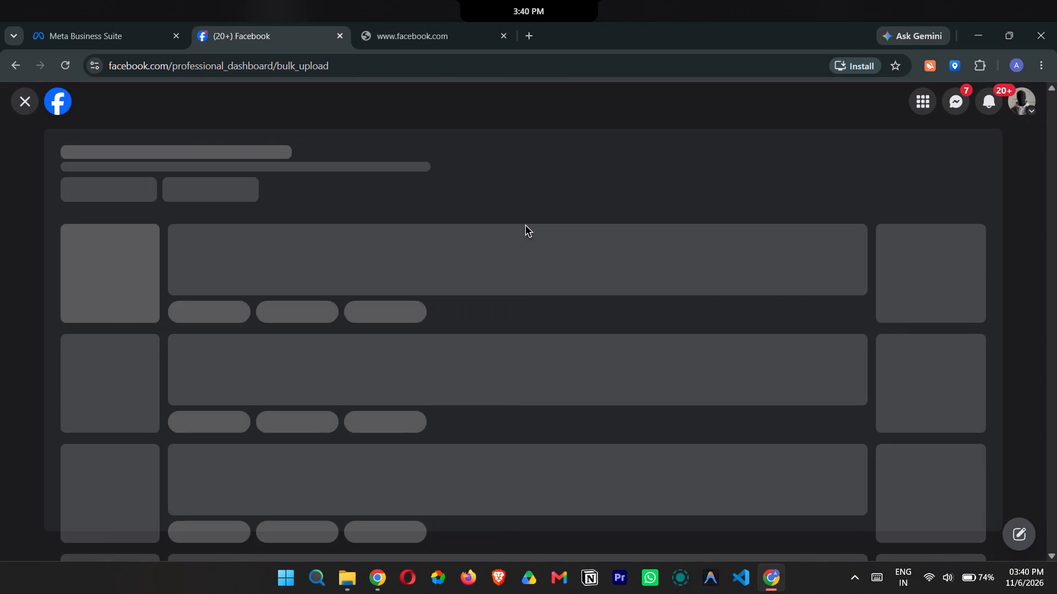
scroll(462, 312, "down", 4)
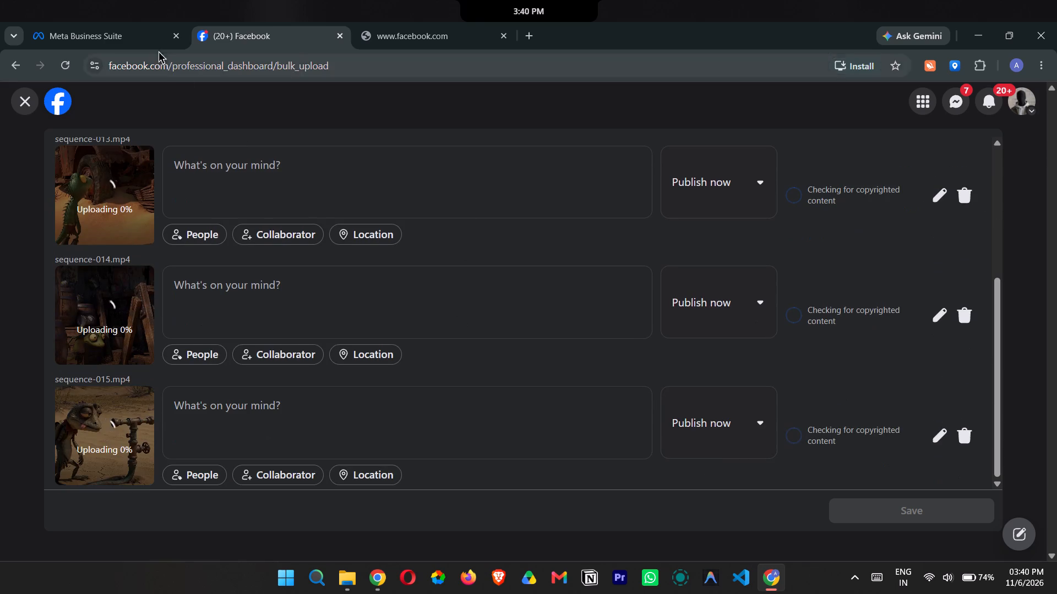
Open the Posts & reels content page in Meta Business Suite.
left_click(147, 35)
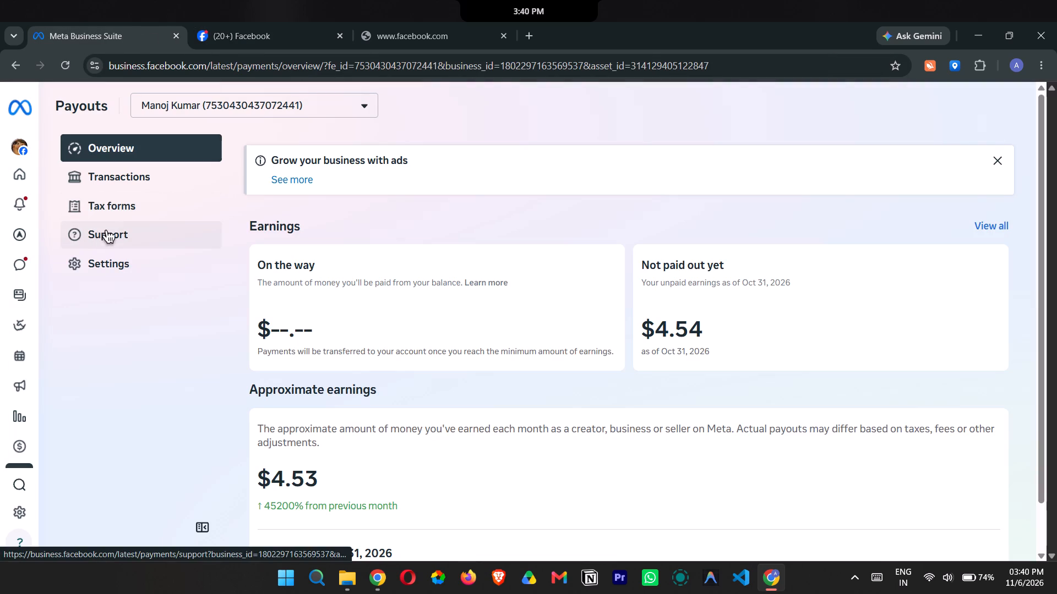
left_click(70, 305)
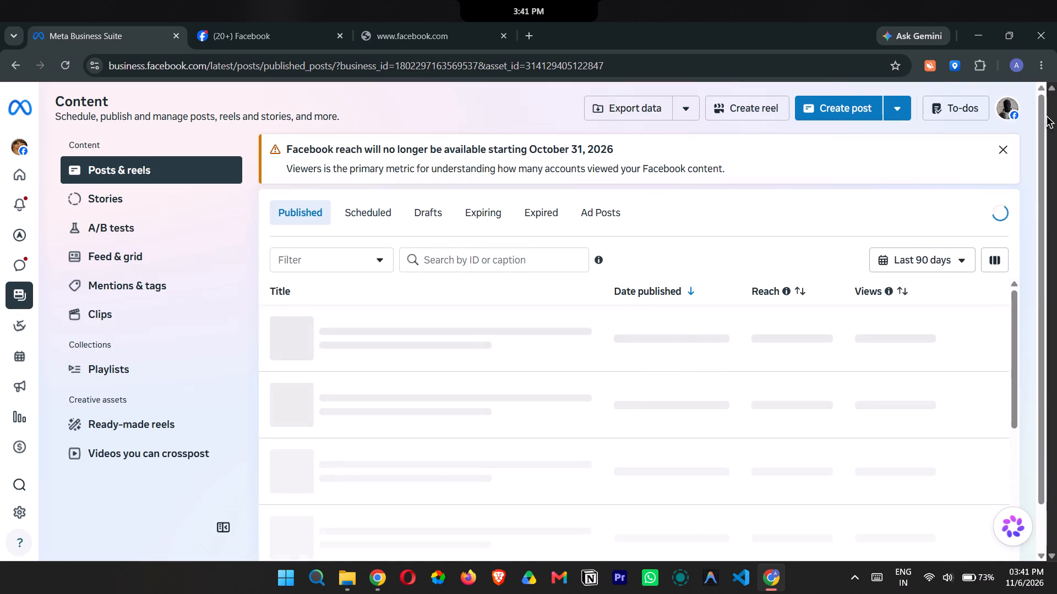
Start a bulk upload of reels from the Content page of Meta Business Suite in Chrome.
left_click(891, 108)
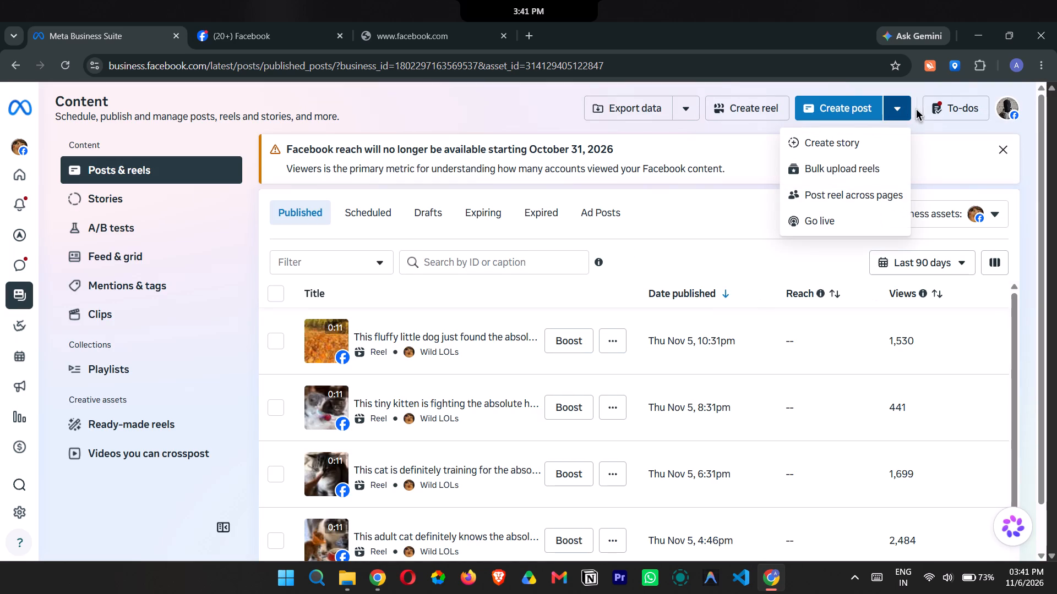
left_click(864, 166)
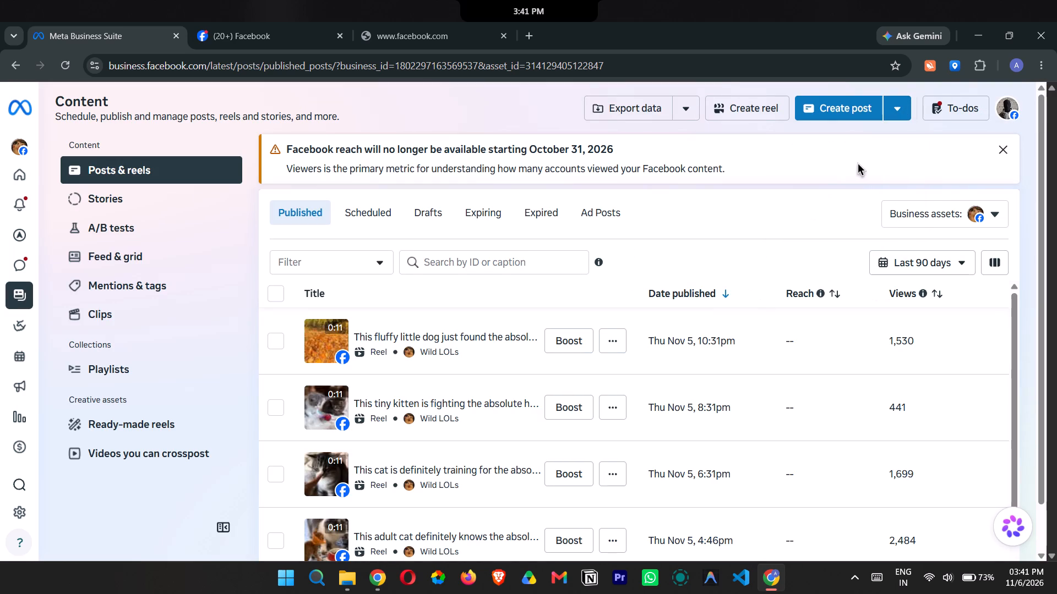